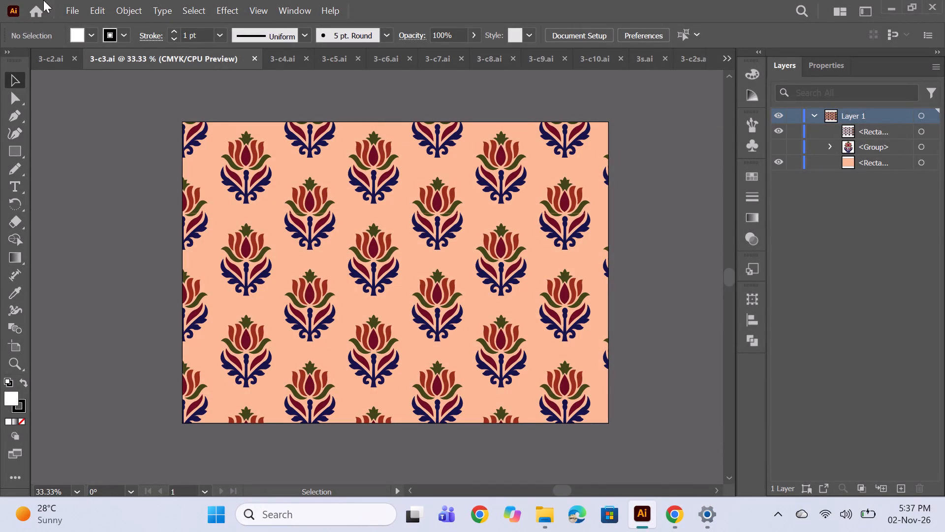
Export 3-c2.ai as a JPEG named 3-c2 in the Plain prints folder, using CMYK, maximum quality 10 and 300 ppi.
left_click(51, 54)
left_click(64, 13)
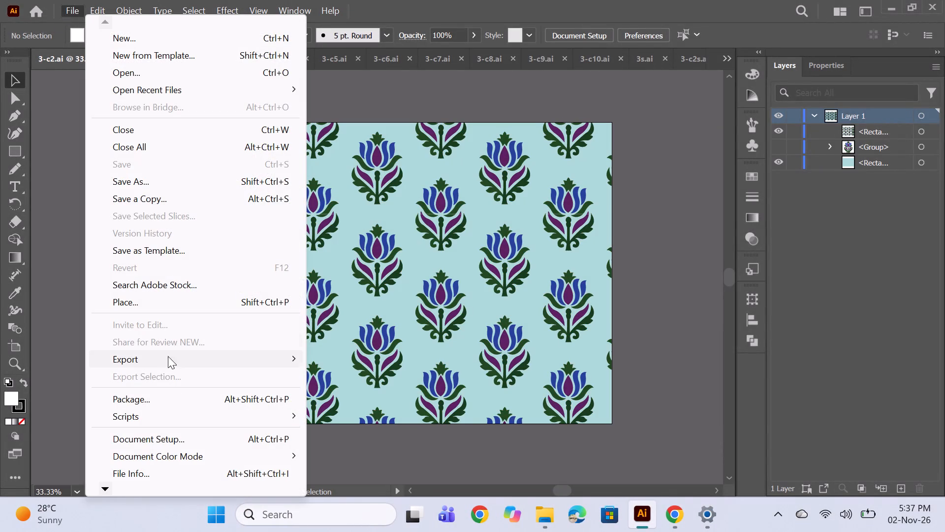
left_click(164, 360)
left_click(334, 370)
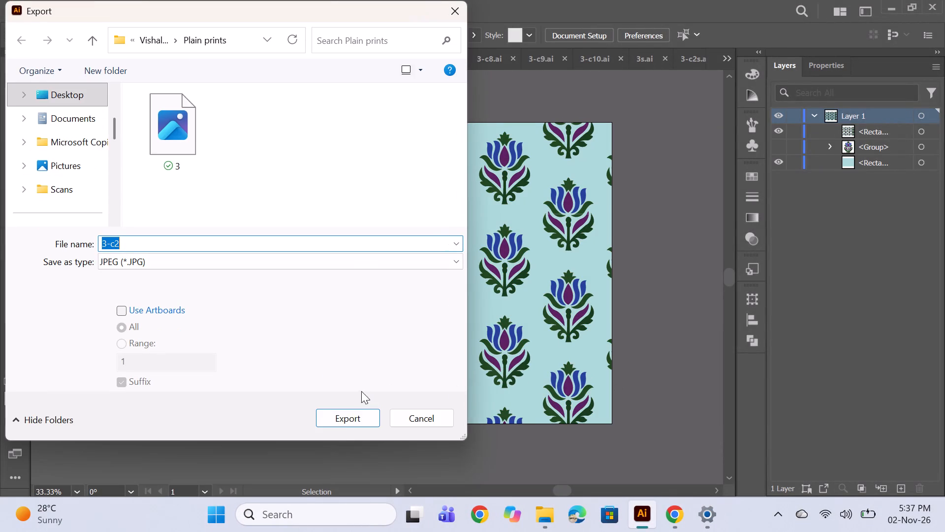
left_click(350, 418)
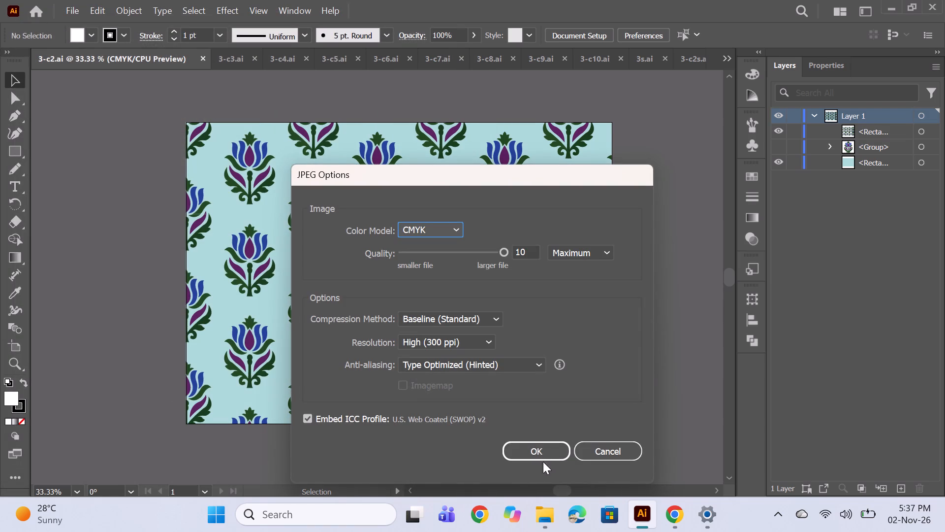
left_click(546, 459)
Switch to the peach 3-c3.ai design and export it as a JPEG named 3-c3 in the Plain prints folder.
left_click(230, 57)
left_click(230, 57)
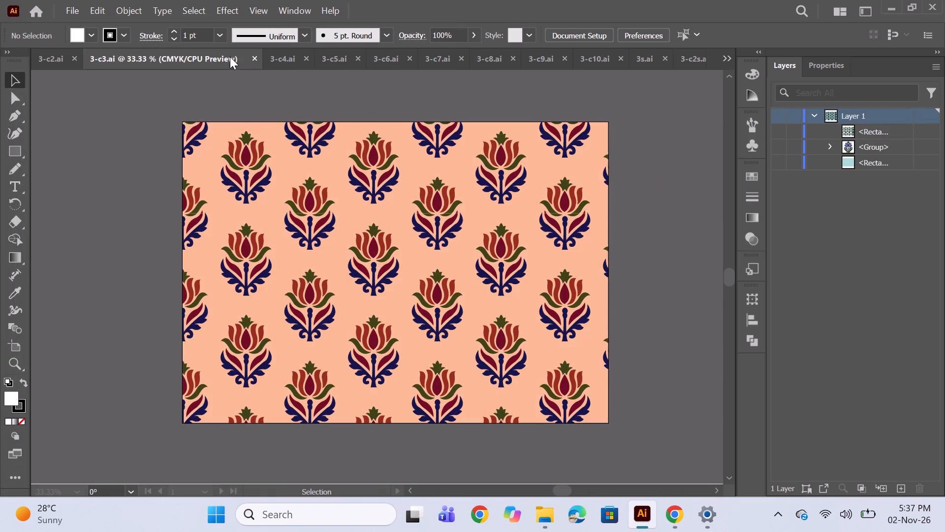
left_click(76, 5)
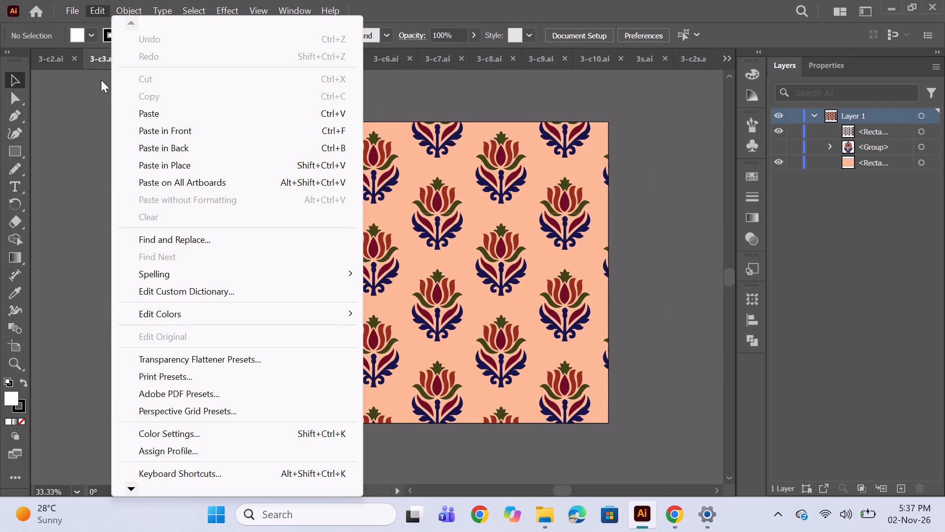
left_click(73, 17)
left_click(123, 366)
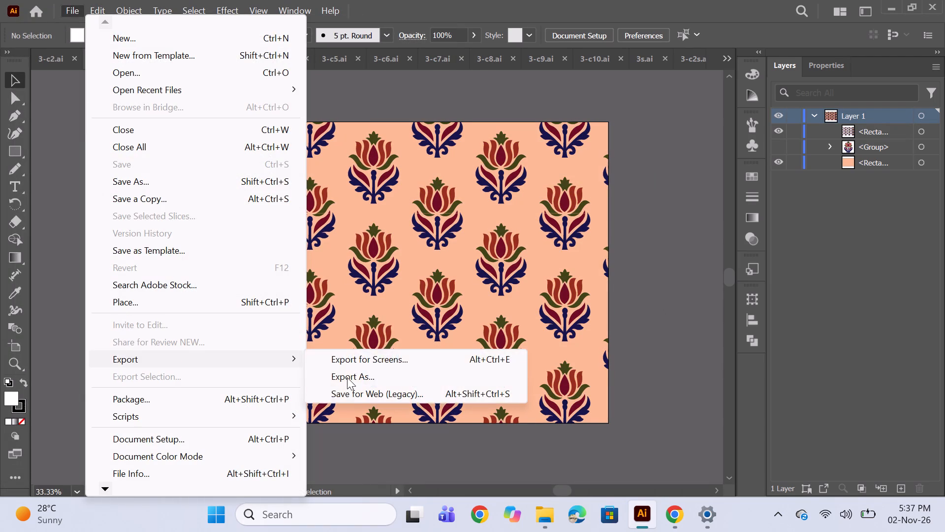
left_click(347, 377)
left_click(345, 420)
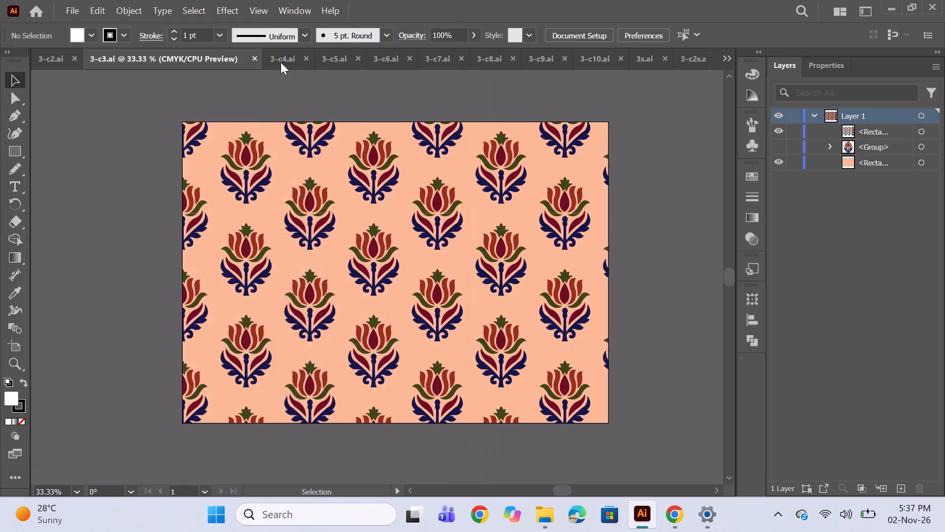
left_click(534, 447)
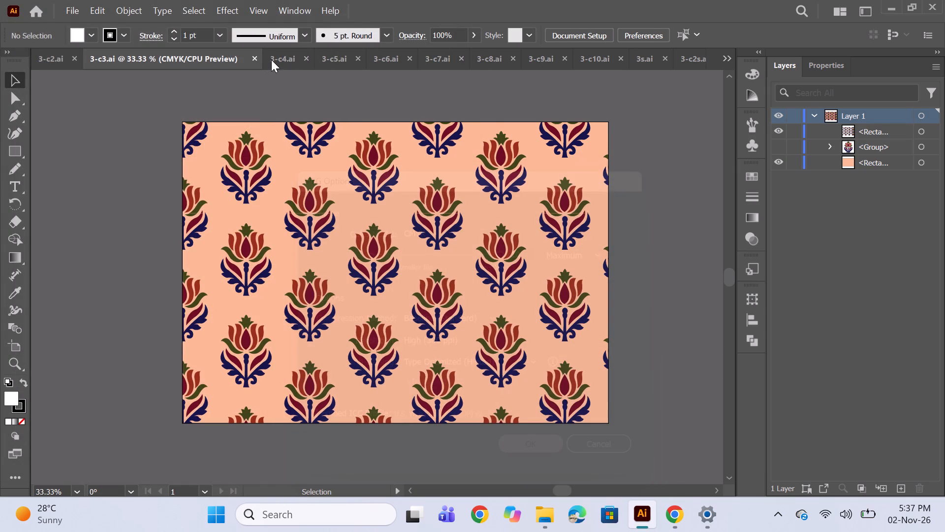
Switch to the purple 3-c4.ai design and export it as a CMYK JPEG at maximum quality 10 and 300 ppi.
left_click(271, 60)
left_click(282, 61)
left_click(64, 5)
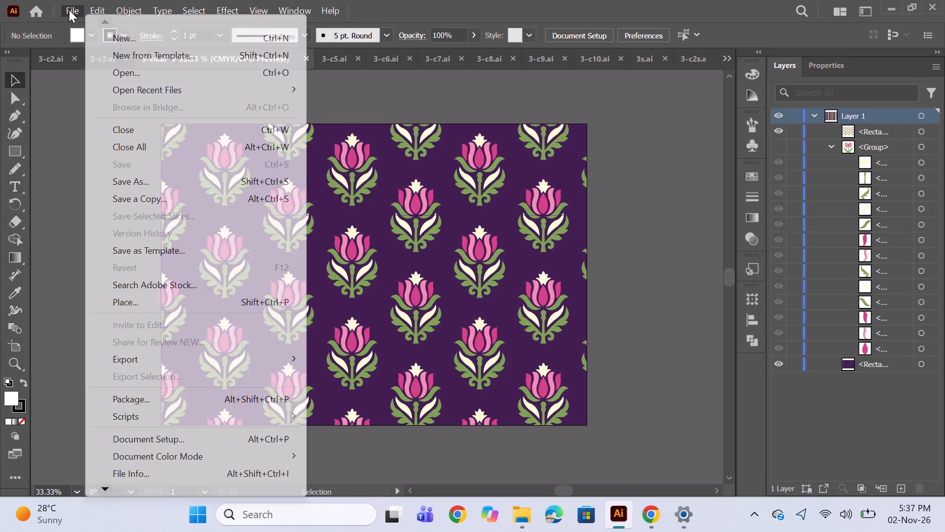
left_click(137, 359)
left_click(387, 380)
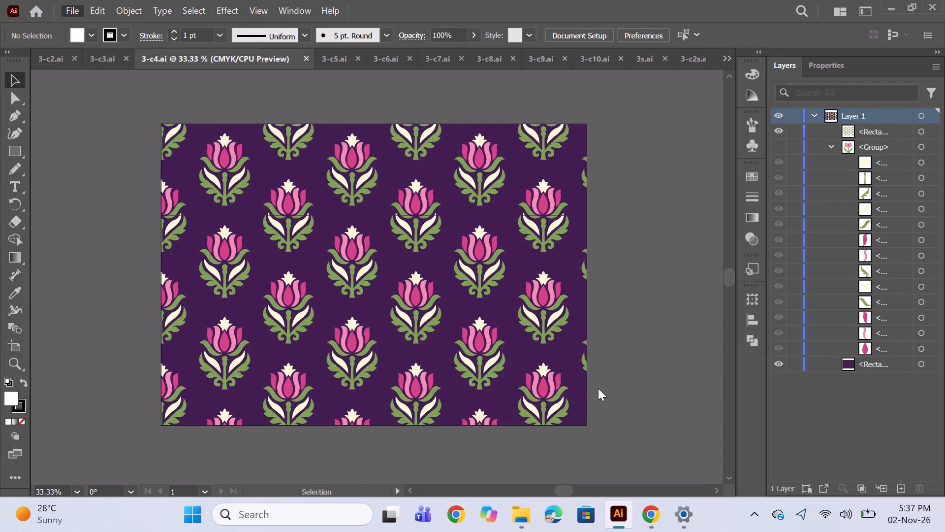
left_click(365, 419)
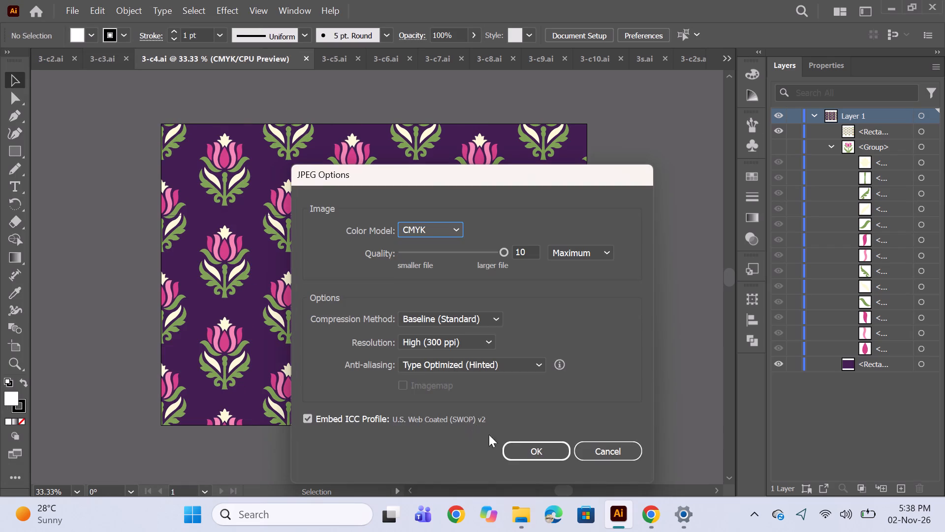
left_click(518, 450)
Switch to the black 3-c5.ai design and export it as a CMYK JPEG at maximum quality 10 and 300 ppi.
left_click(323, 61)
left_click(326, 59)
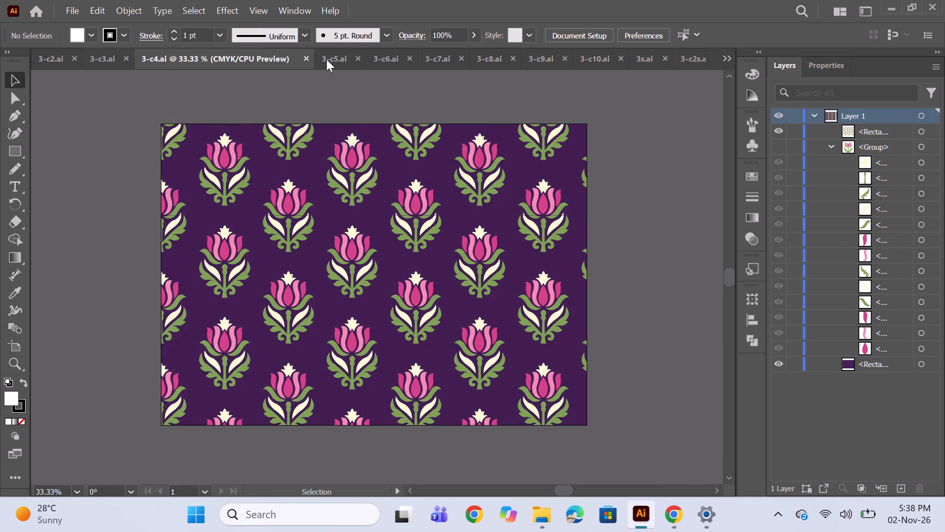
left_click(75, 7)
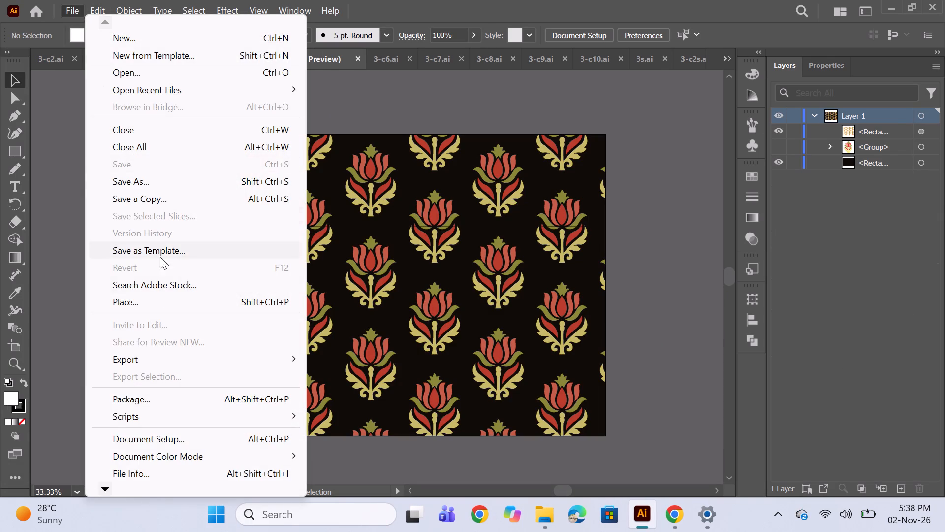
left_click(146, 361)
left_click(366, 376)
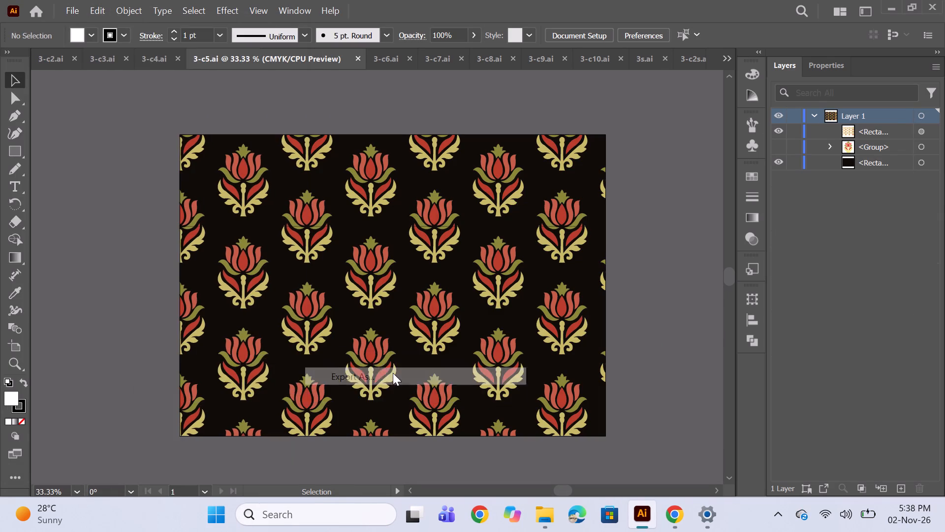
left_click(353, 421)
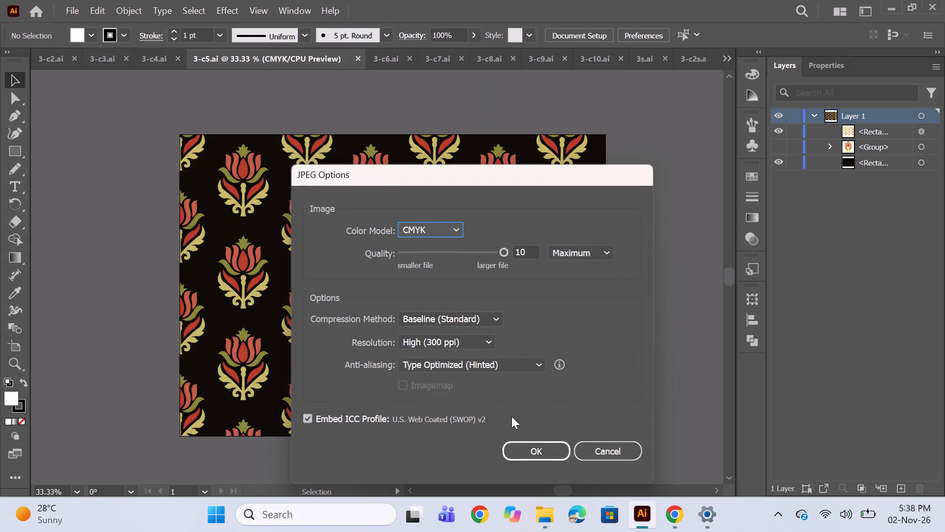
left_click(515, 456)
Switch to the maroon 3-c6.ai design and export it as JPEG 3-c6 in Plain prints, with CMYK, maximum quality 10 and 300 ppi.
left_click(384, 61)
left_click(384, 58)
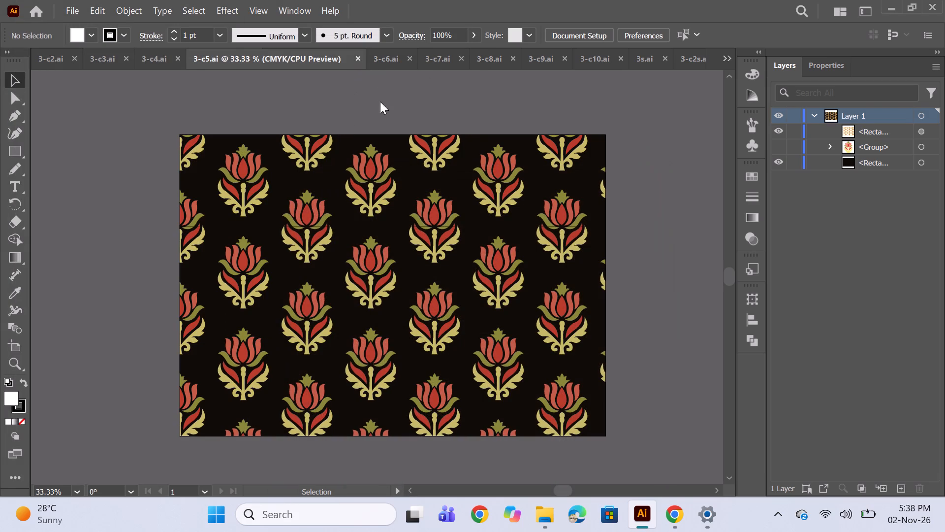
left_click(73, 8)
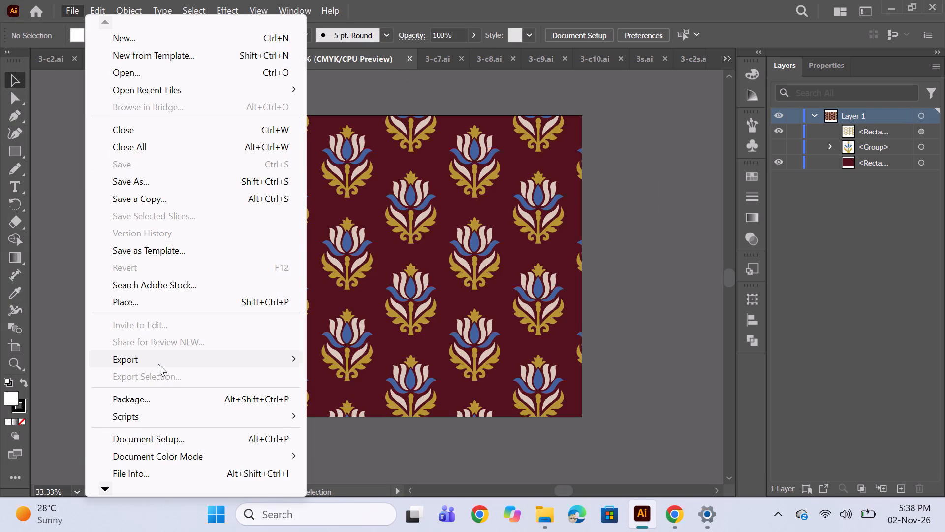
left_click(159, 365)
left_click(343, 376)
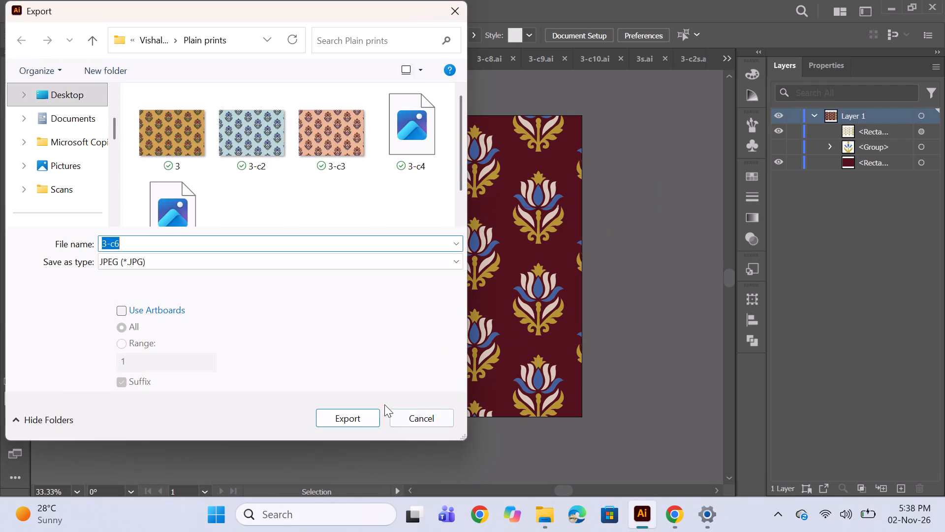
left_click(362, 415)
left_click(530, 447)
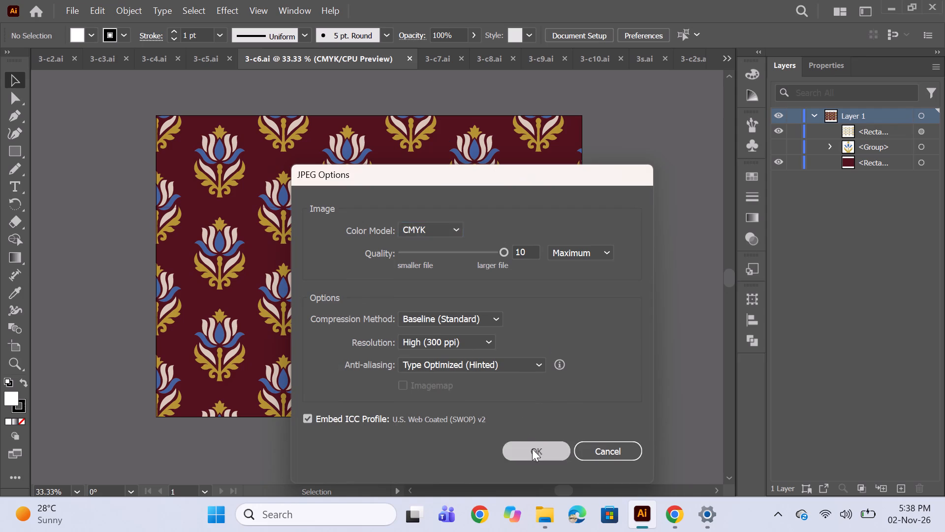
Switch to the dark green 3-c7.ai design and export it as a CMYK JPEG at maximum quality 10 and 300 ppi.
left_click(429, 59)
left_click(433, 57)
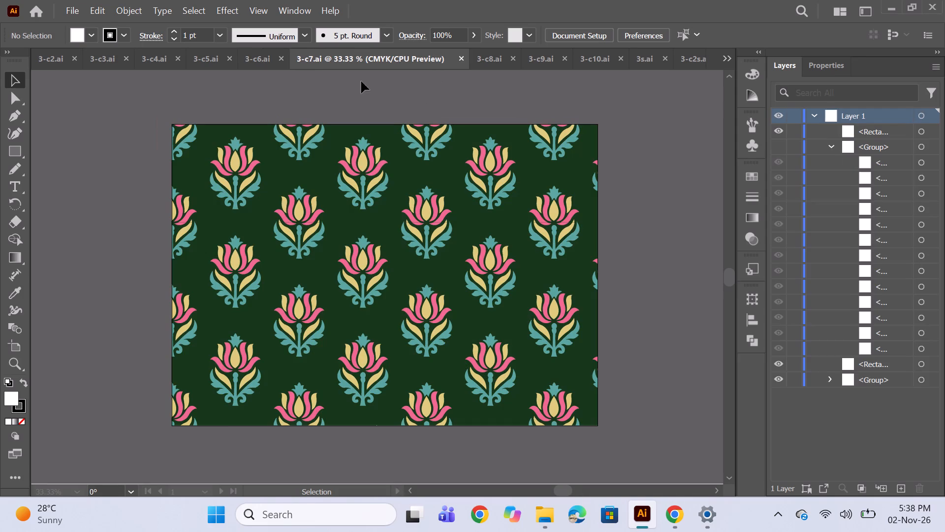
left_click(67, 3)
left_click(157, 363)
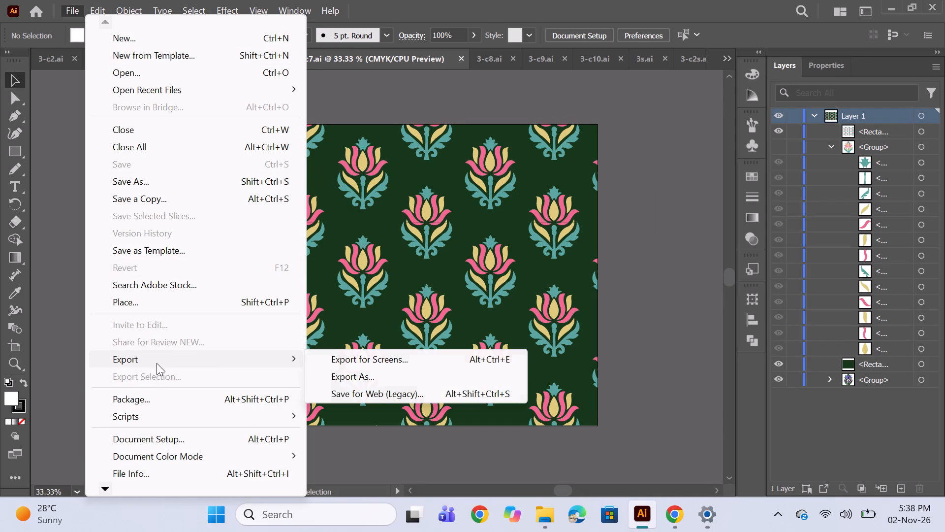
left_click(401, 372)
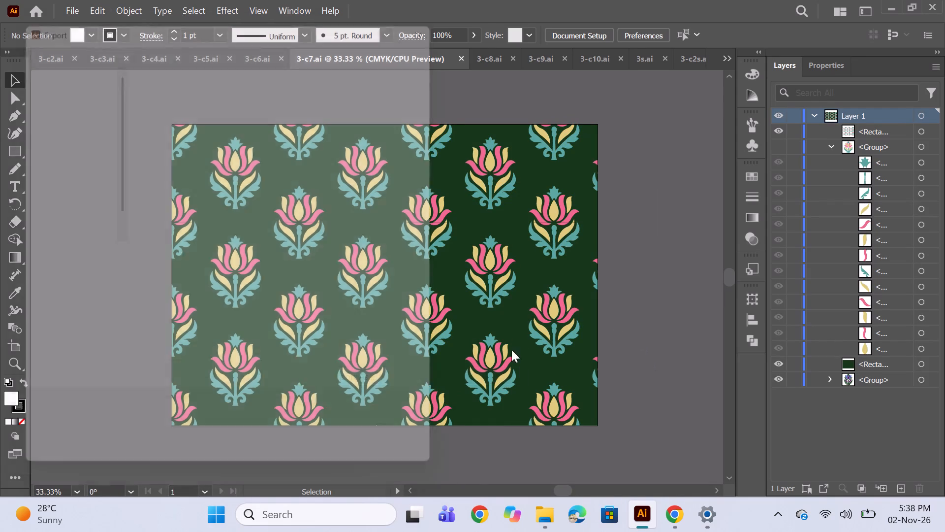
left_click(364, 420)
left_click(491, 51)
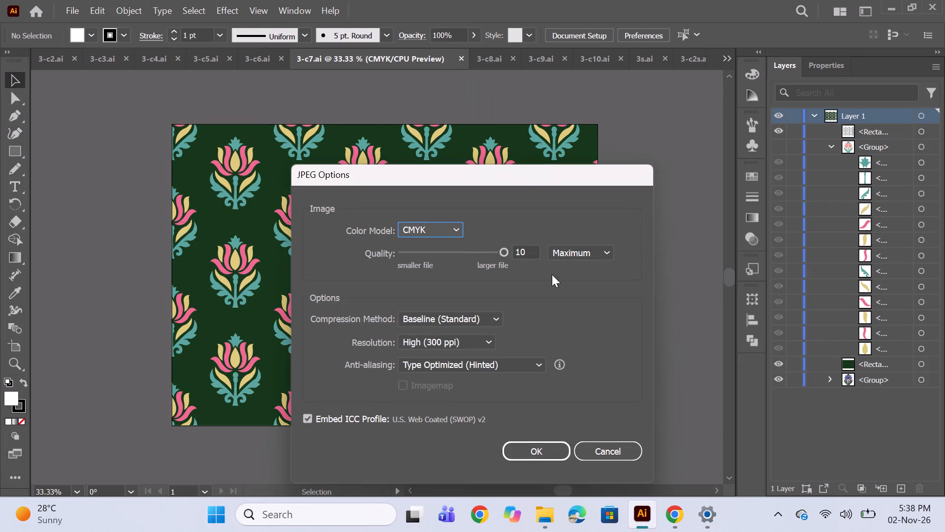
left_click(552, 448)
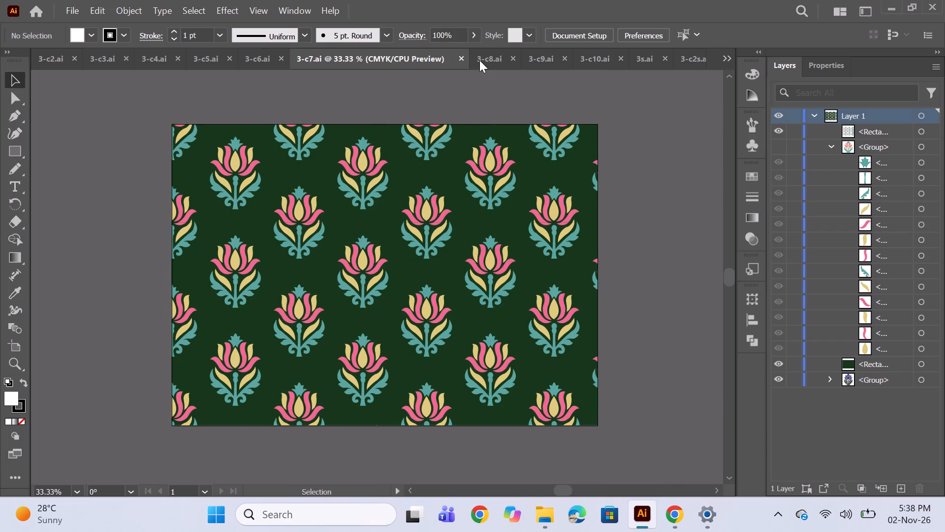
Switch to the cream 3-c8.ai design and export it as a JPEG named 3-c8 in the Plain prints folder.
left_click(479, 60)
left_click(71, 7)
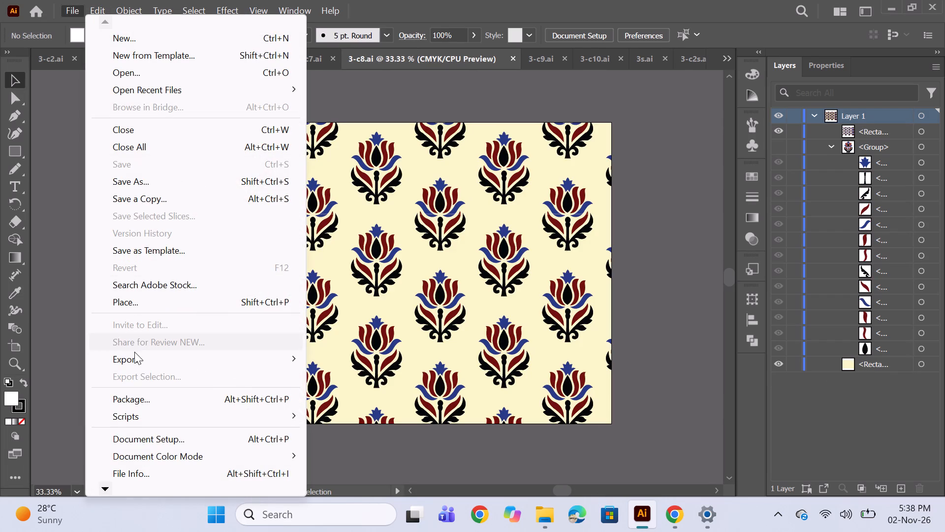
left_click(138, 363)
left_click(375, 375)
left_click(362, 420)
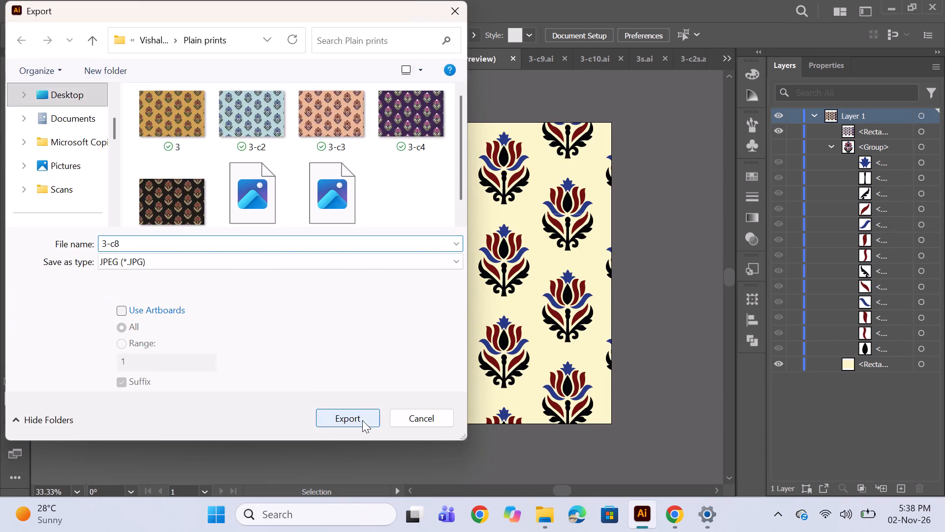
left_click(528, 450)
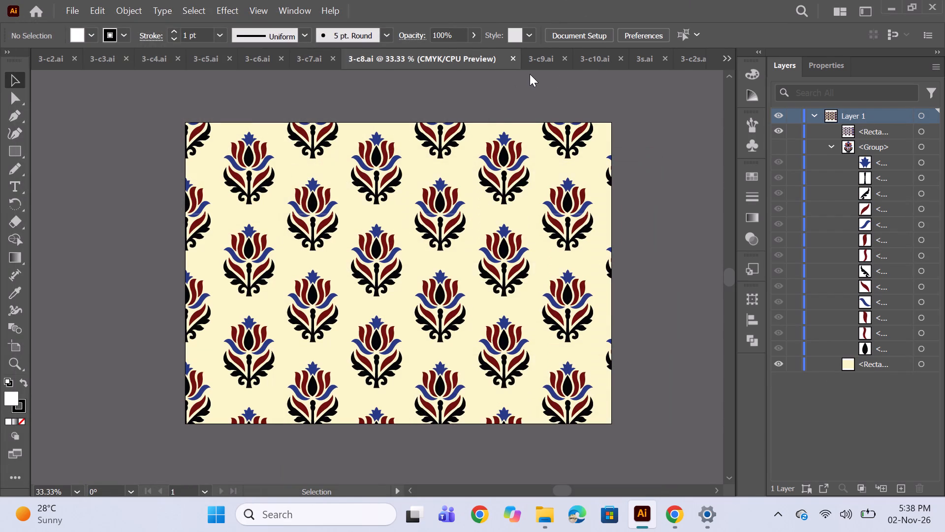
Switch to the white 3-c9.ai design and export it as a JPEG named 3-c9 in the Plain prints folder.
left_click(531, 61)
left_click(534, 57)
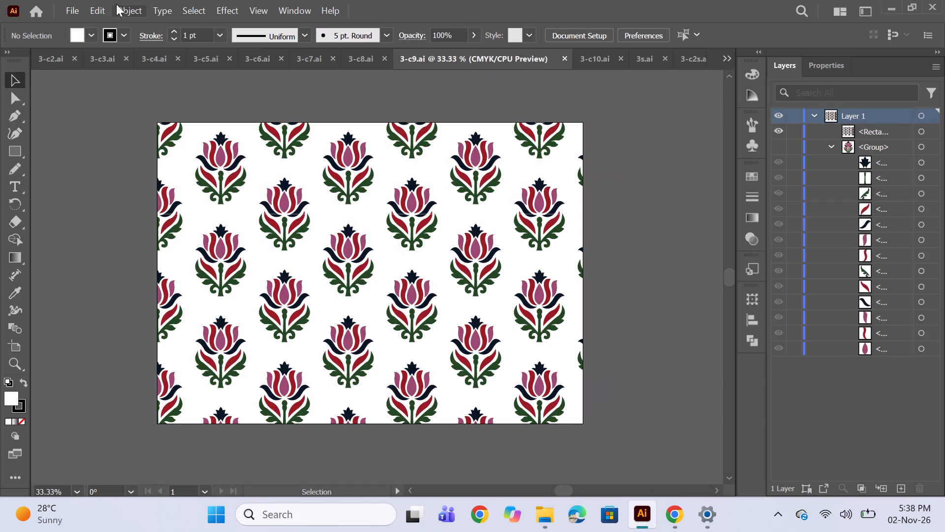
left_click(85, 9)
left_click(67, 2)
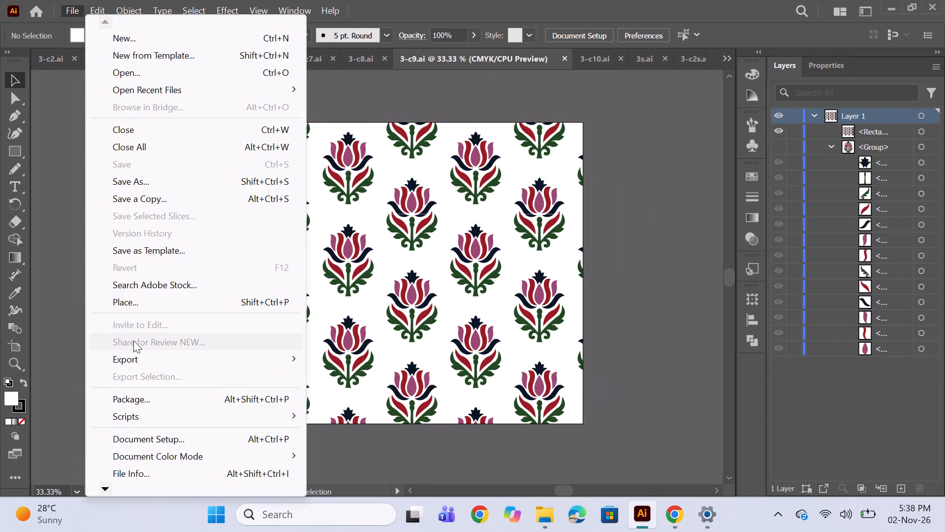
left_click(135, 355)
left_click(373, 370)
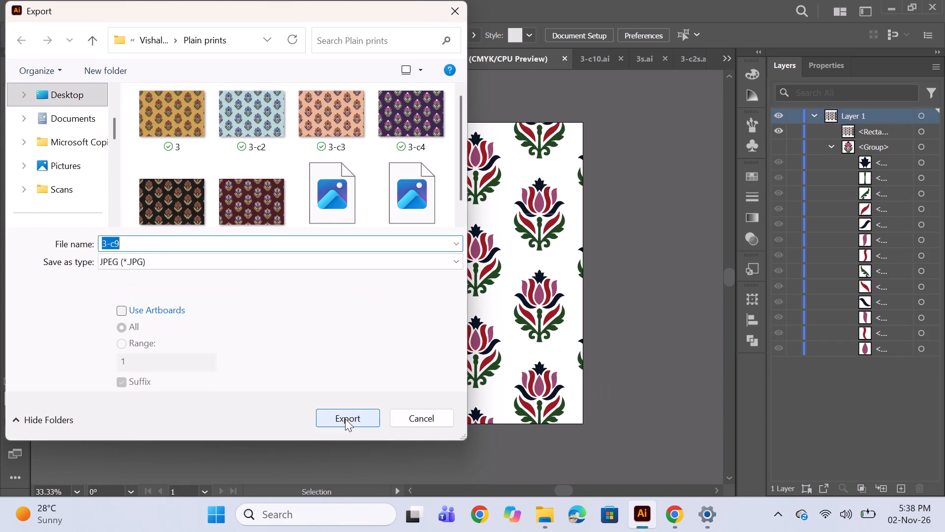
left_click(345, 419)
left_click(522, 456)
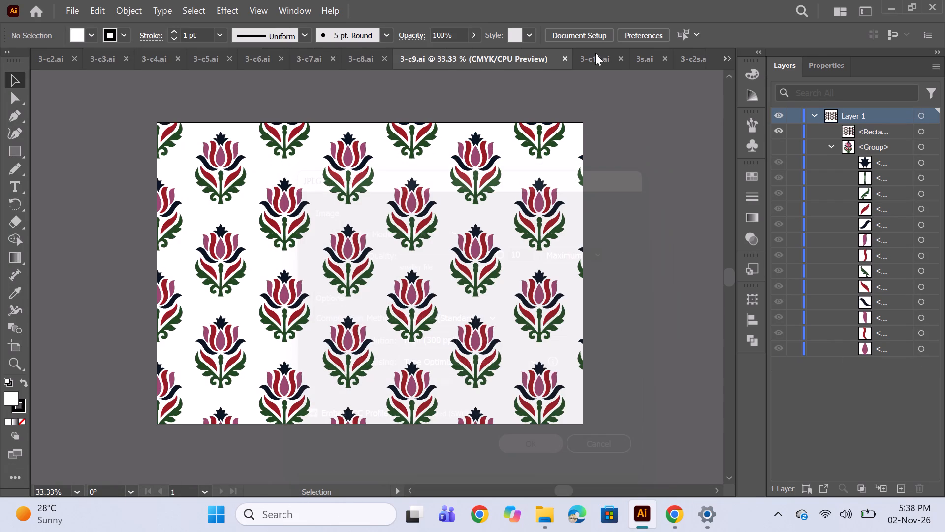
Switch to the light green 3-c10.ai design and export it as a CMYK JPEG at maximum quality 10 and 300 ppi.
left_click(588, 56)
left_click(585, 64)
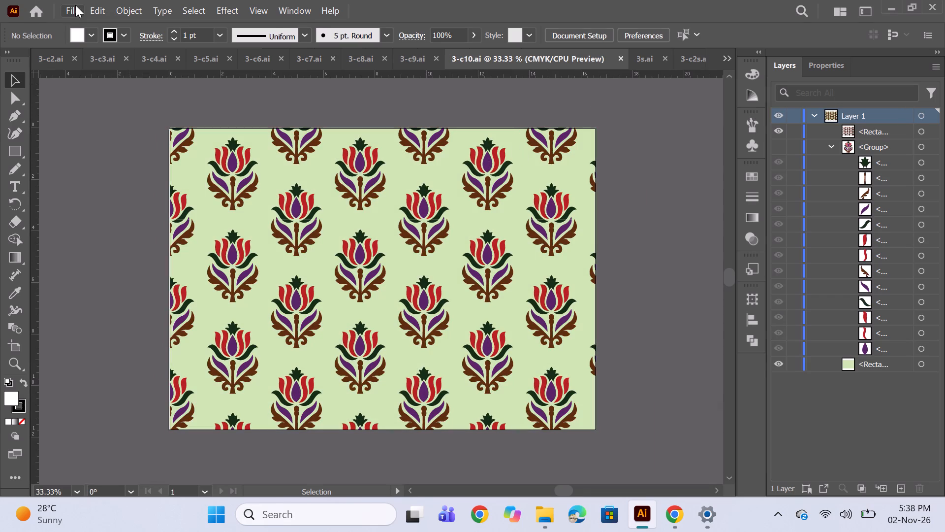
left_click(75, 5)
left_click(141, 363)
left_click(345, 378)
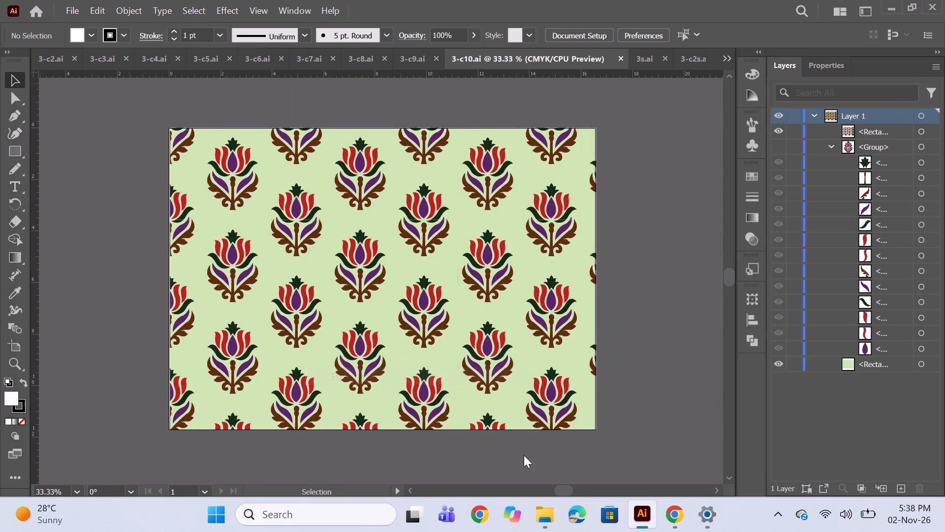
left_click(365, 421)
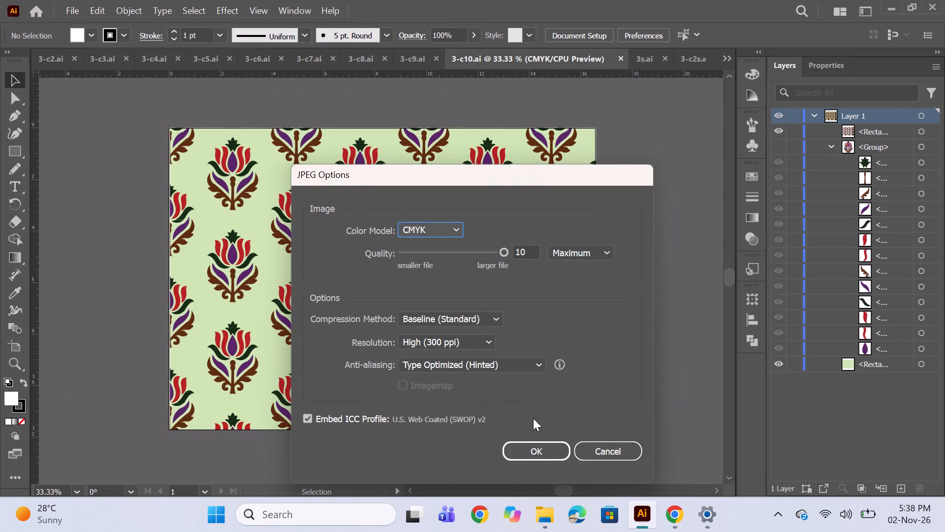
left_click(538, 451)
Switch to the tan striped 3s.ai design and export it as a CMYK JPEG at maximum quality 10 and 300 ppi.
left_click(643, 59)
left_click(635, 58)
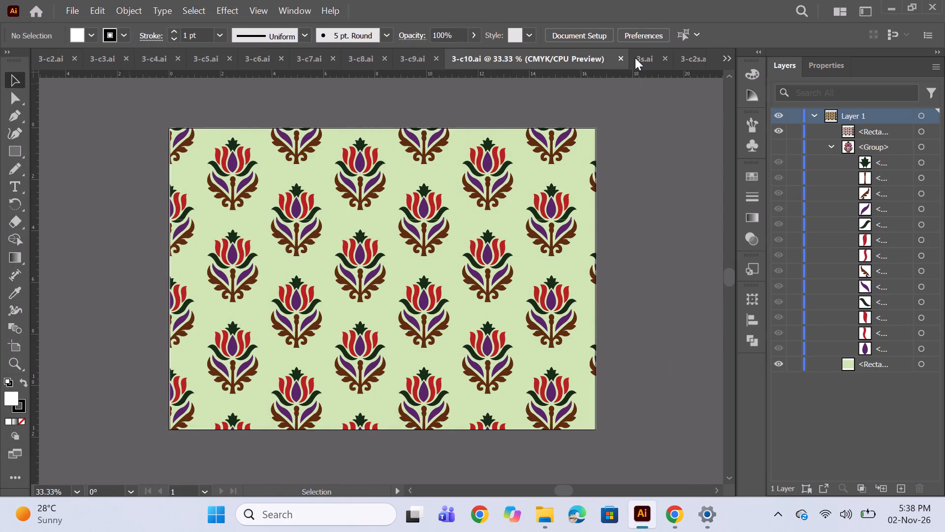
left_click(87, 8)
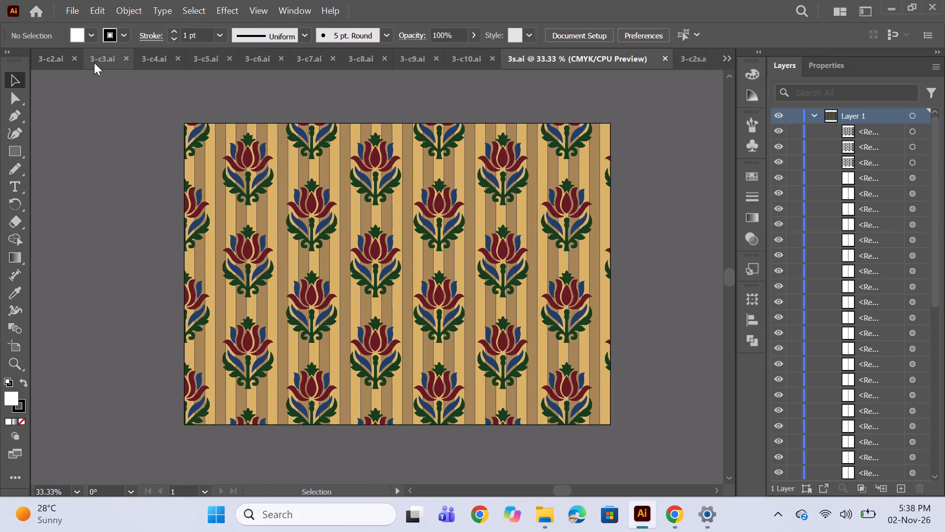
left_click(76, 6)
left_click(131, 364)
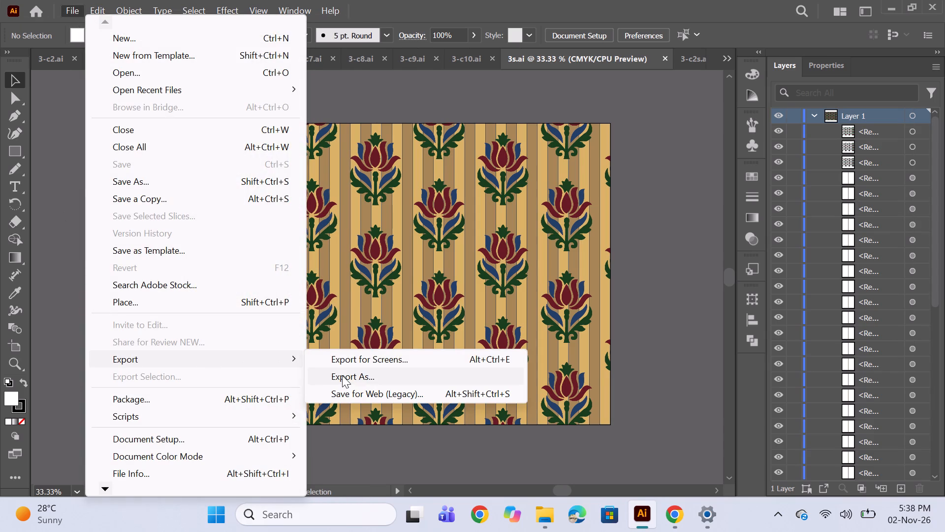
left_click(342, 375)
left_click(369, 423)
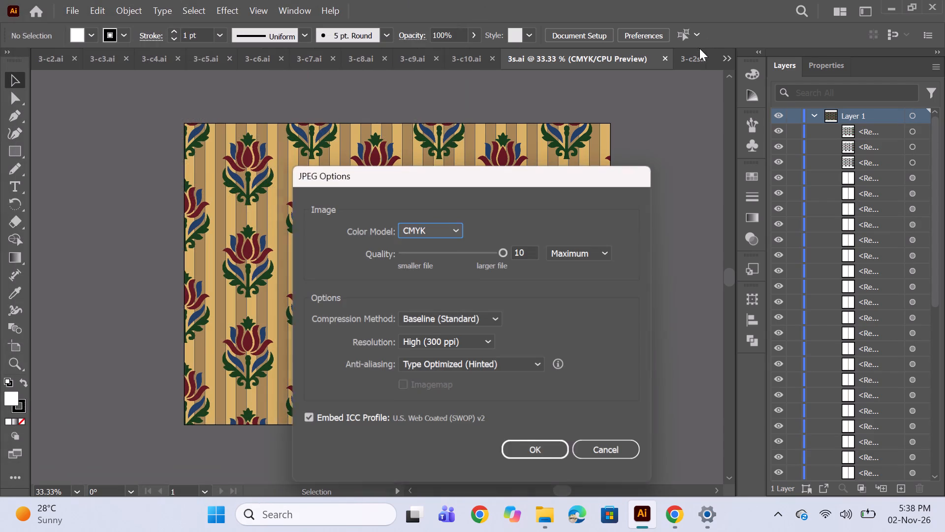
left_click(544, 457)
Switch to the light blue striped 3-c2s.ai design and export it as a maximum-quality JPEG at 300 ppi.
left_click(687, 67)
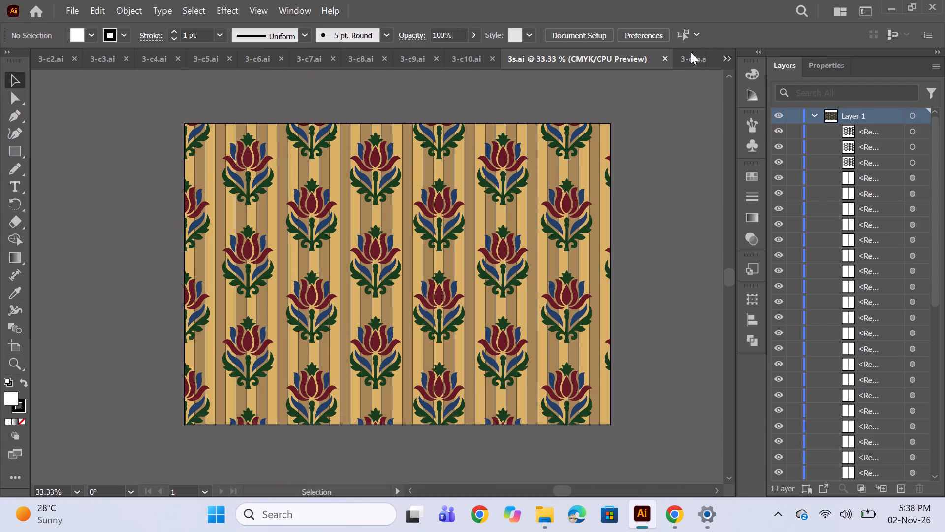
left_click(691, 52)
left_click(682, 59)
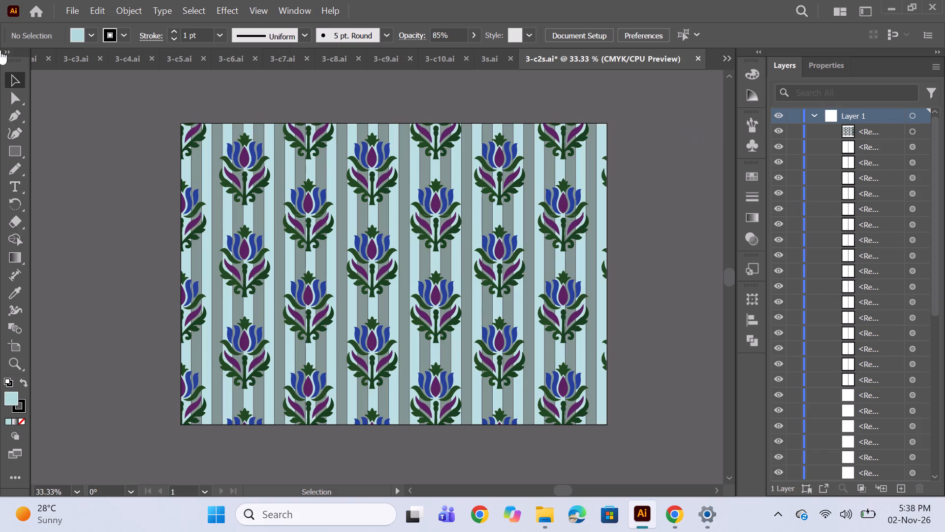
left_click(73, 8)
left_click(152, 356)
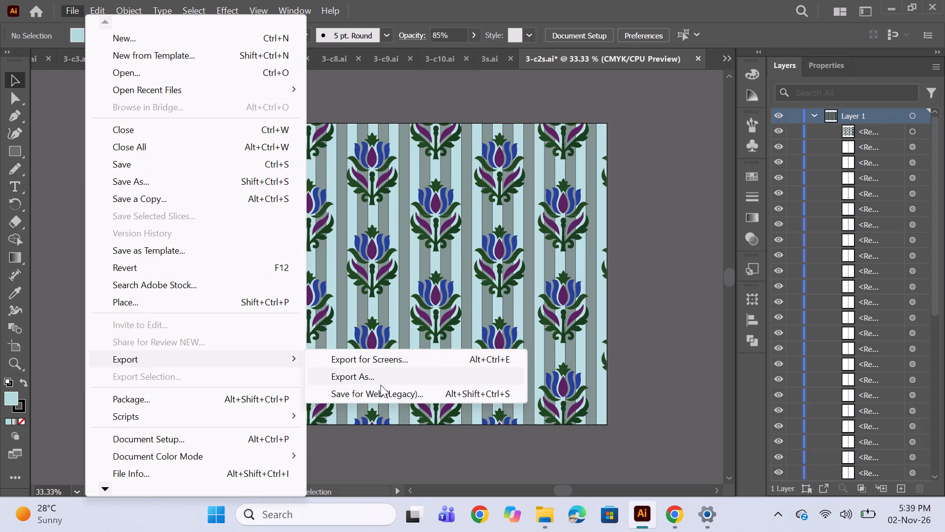
left_click(378, 380)
left_click(345, 418)
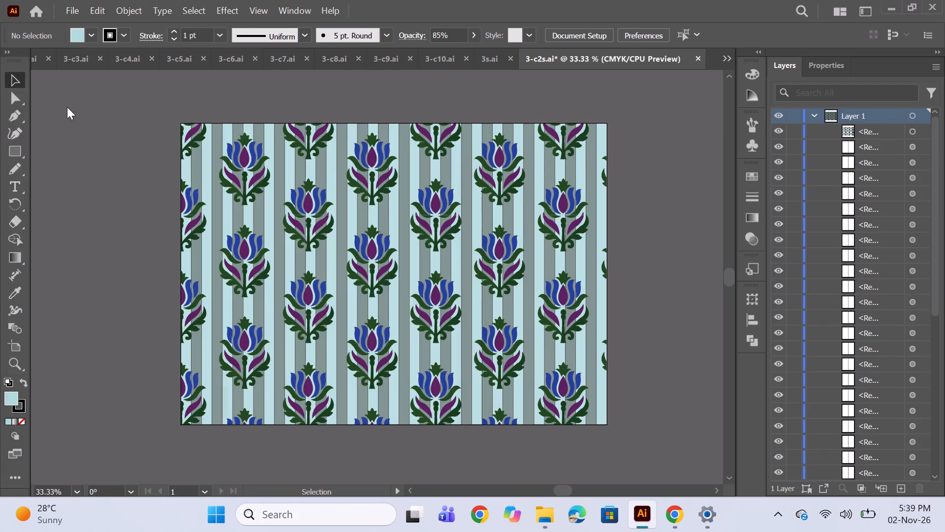
left_click(533, 443)
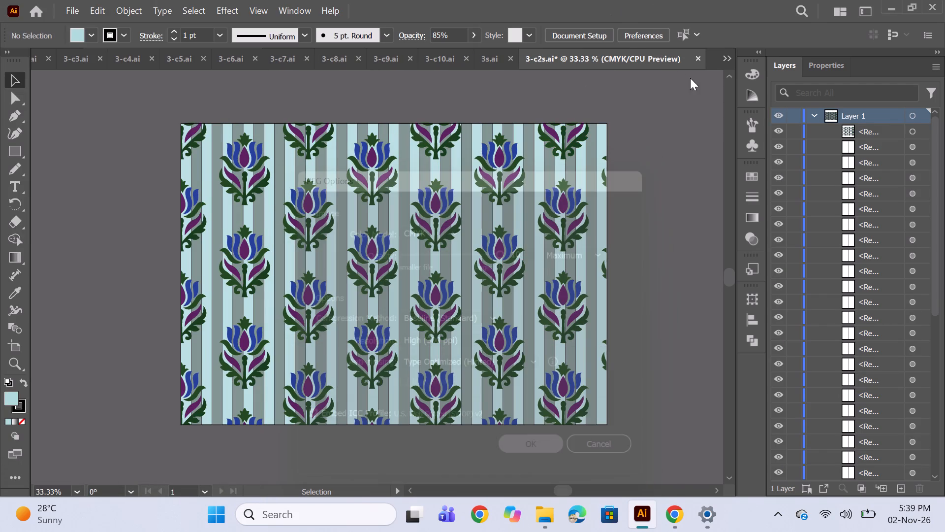
Switch to the peach striped 3-c3s.ai design and export it as a JPEG.
left_click(725, 59)
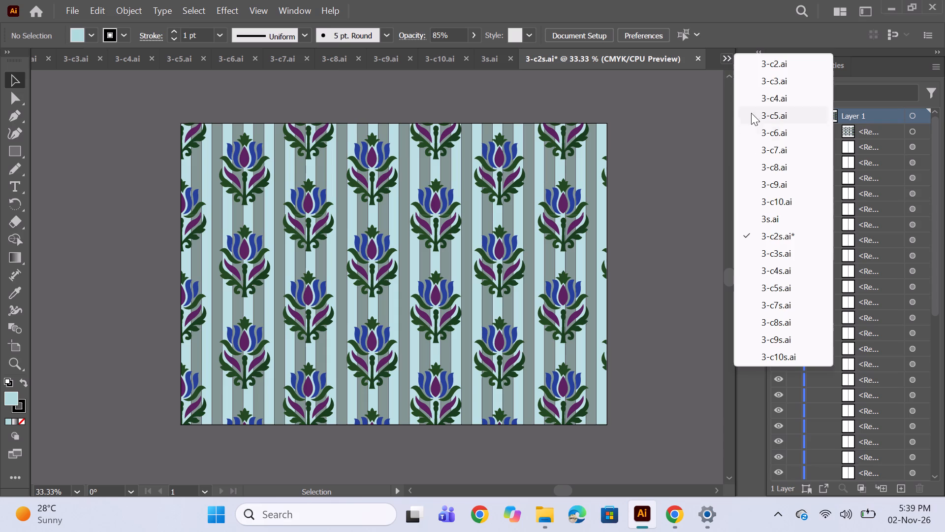
left_click(787, 250)
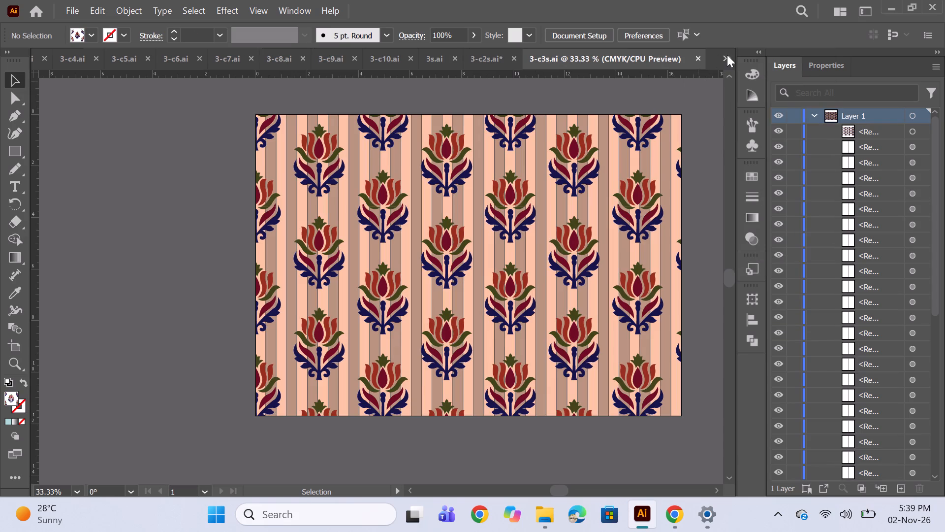
left_click(727, 55)
left_click(777, 355)
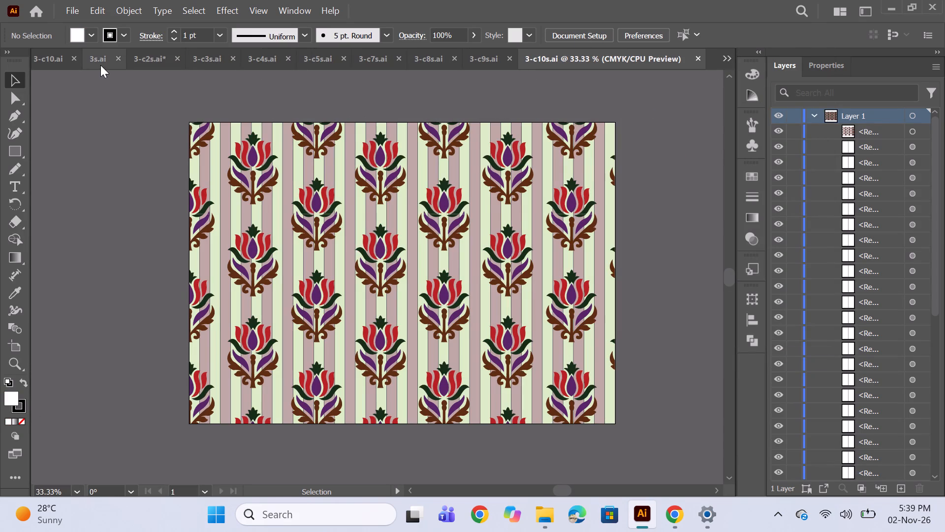
left_click(100, 65)
left_click(340, 57)
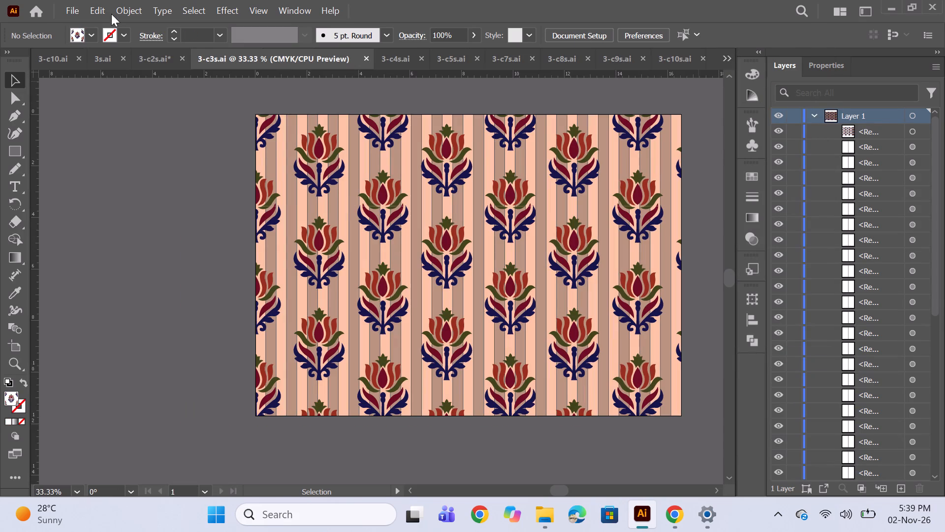
left_click(72, 3)
left_click(160, 354)
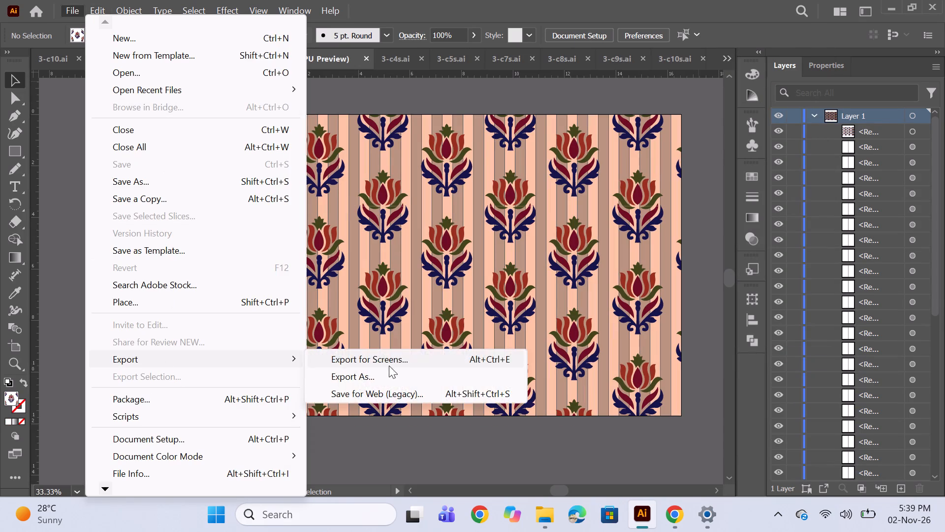
left_click(392, 369)
left_click(368, 411)
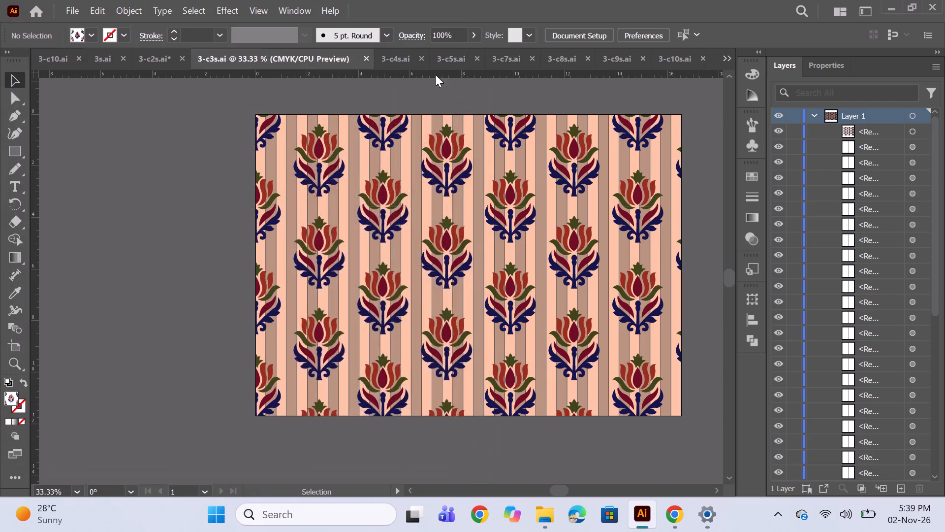
left_click(387, 57)
left_click(525, 450)
Switch to the purple striped 3-c4s.ai design and export it as a JPEG named 3-c4s in the Plain prints folder.
left_click(386, 67)
left_click(389, 59)
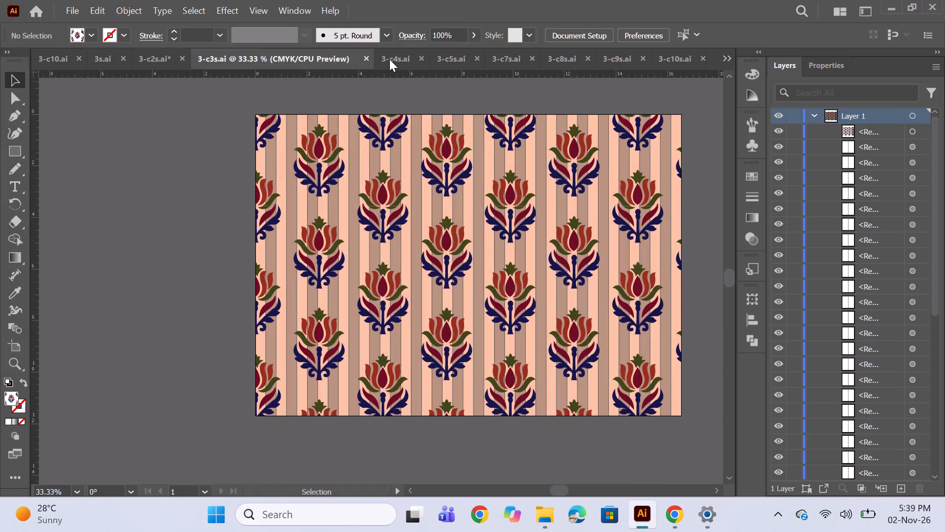
left_click(392, 57)
left_click(396, 56)
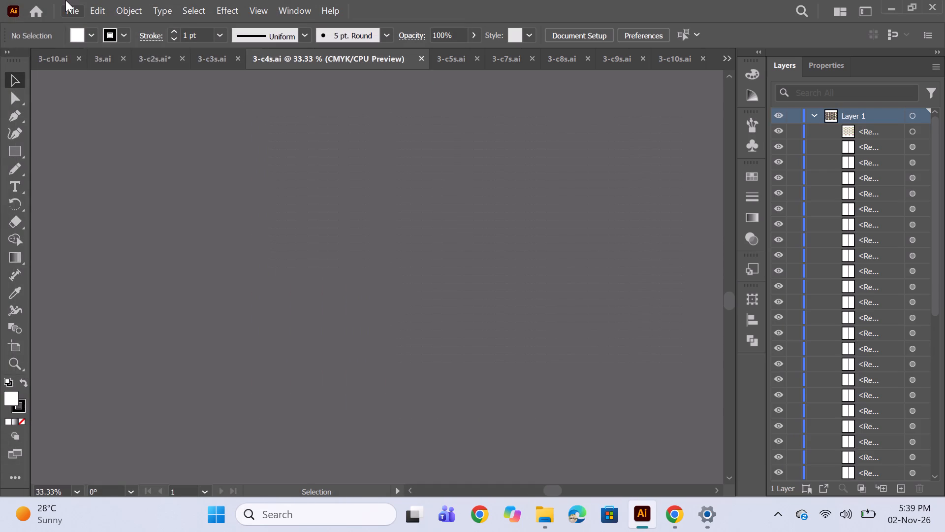
left_click(65, 0)
left_click(565, 267)
left_click(221, 64)
left_click(394, 57)
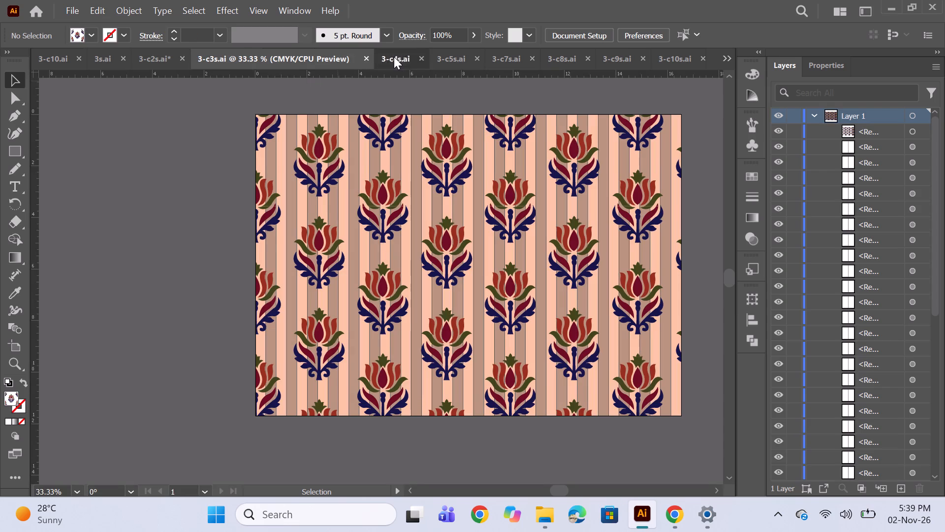
scroll(472, 150, "up", 3)
scroll(495, 265, "down", 1, "alt")
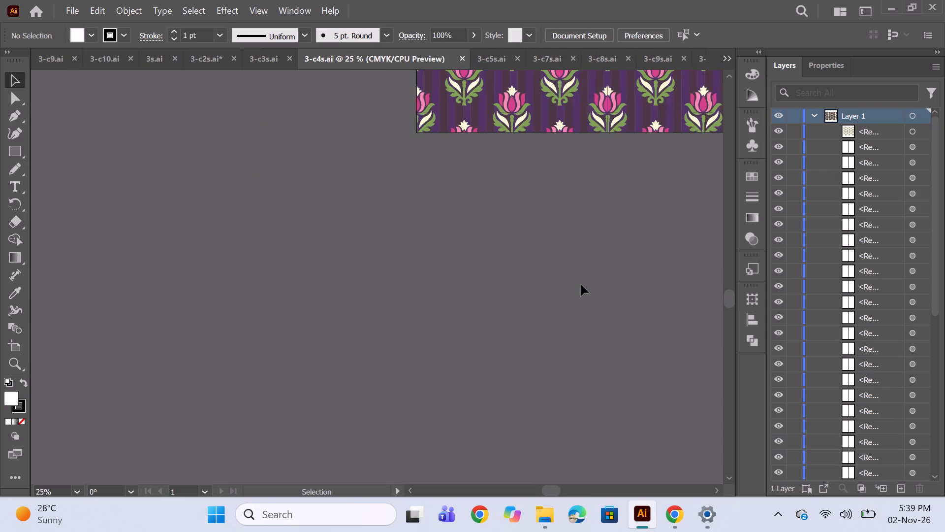
key("space")
key("space")
key("space")
key("space")
key("space")
key("space")
key("space")
left_click_drag(580, 286, 406, 485)
scroll(431, 195, "up", 1, "alt")
key("space")
left_click_drag(455, 204, 455, 232)
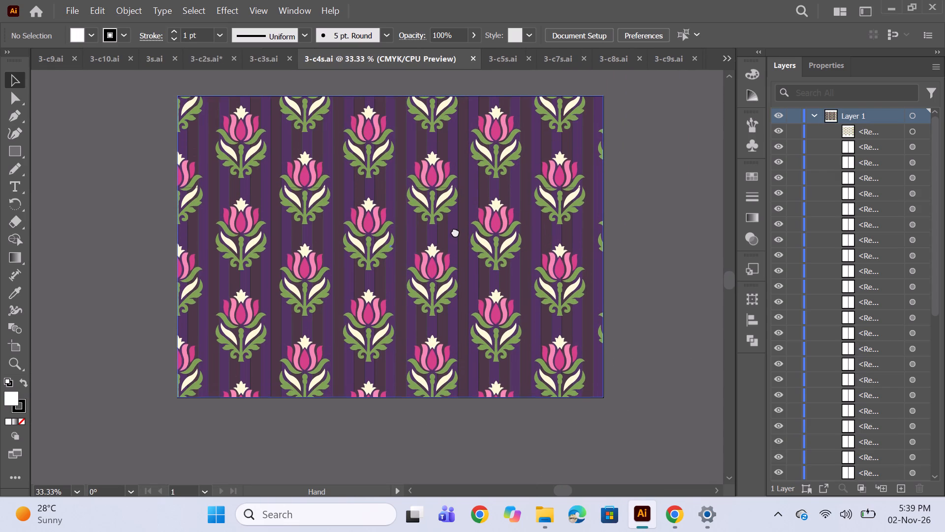
left_click_drag(455, 232, 454, 236)
left_click(73, 10)
left_click(142, 363)
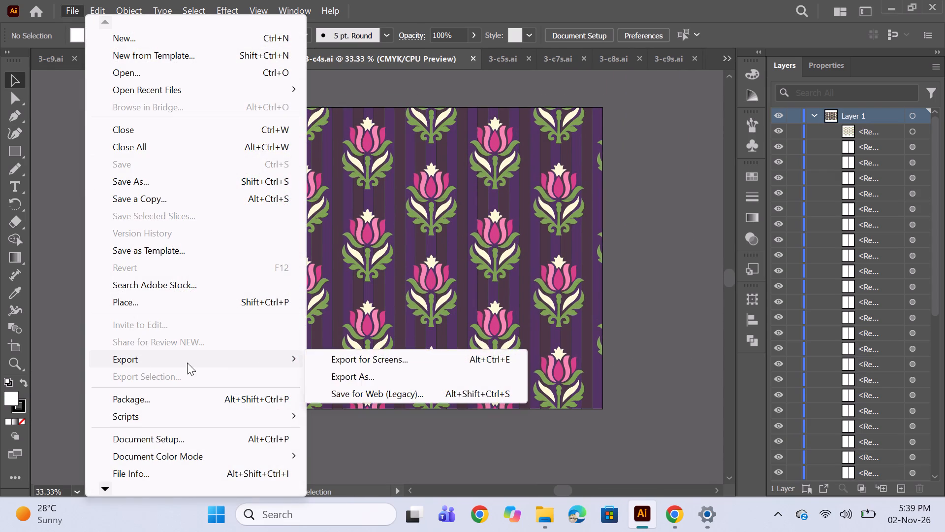
left_click(342, 377)
left_click(337, 417)
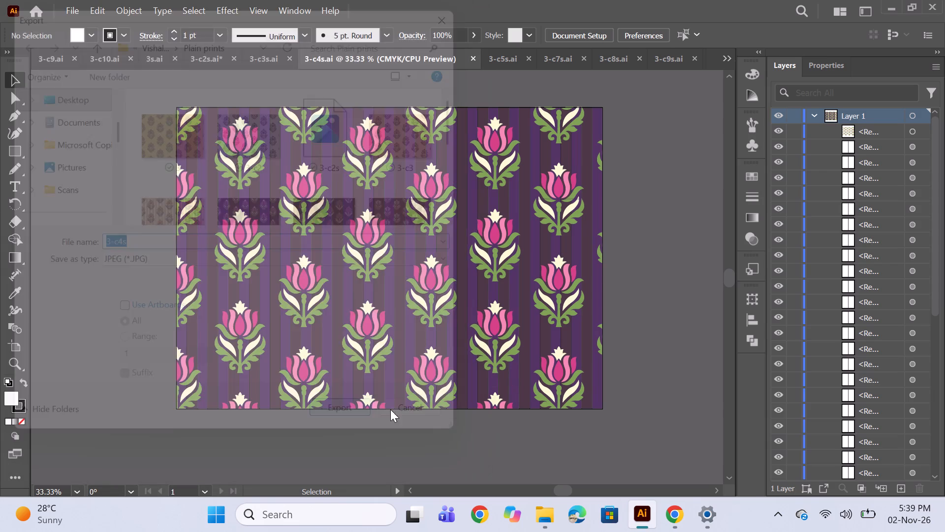
left_click_drag(519, 450, 522, 443)
Switch to the black and maroon striped 3-c5s.ai design and export it to Plain prints as a CMYK JPEG, quality 10, 300 ppi.
left_click(491, 52)
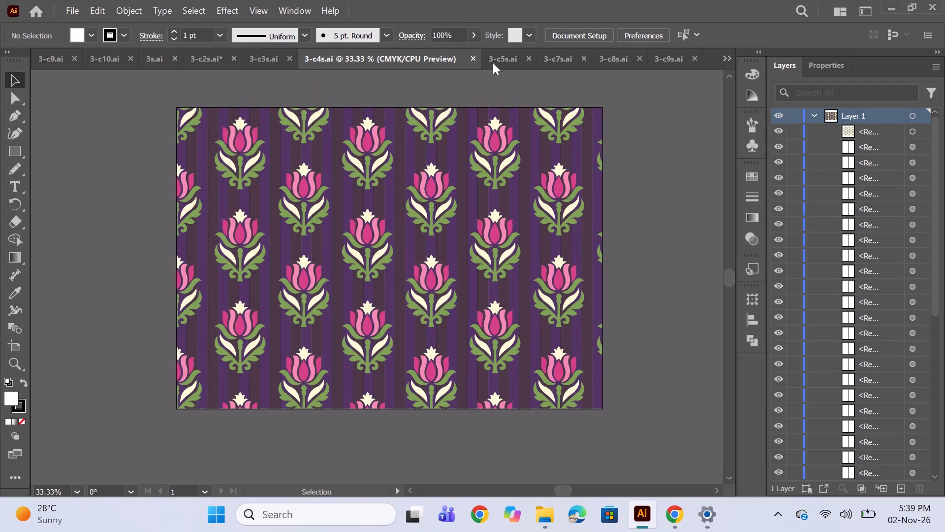
left_click(495, 63)
left_click(496, 55)
left_click(494, 56)
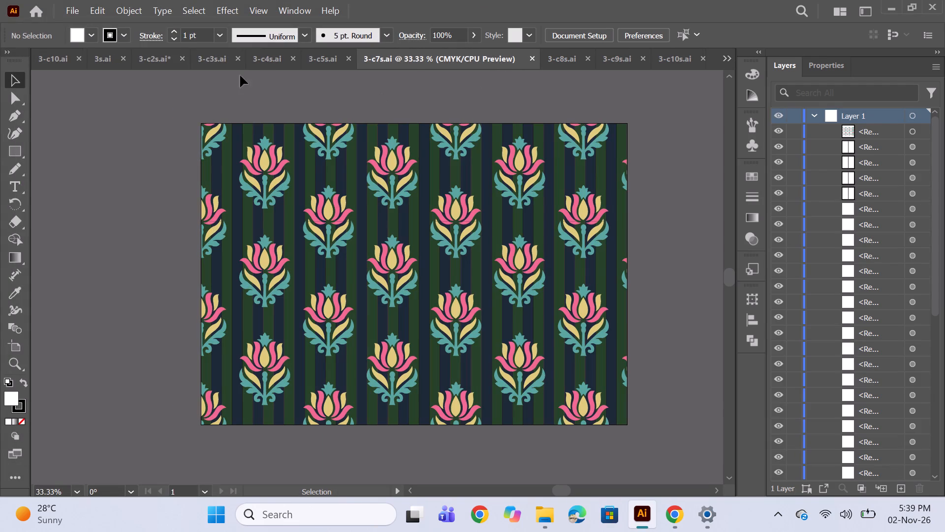
left_click(315, 58)
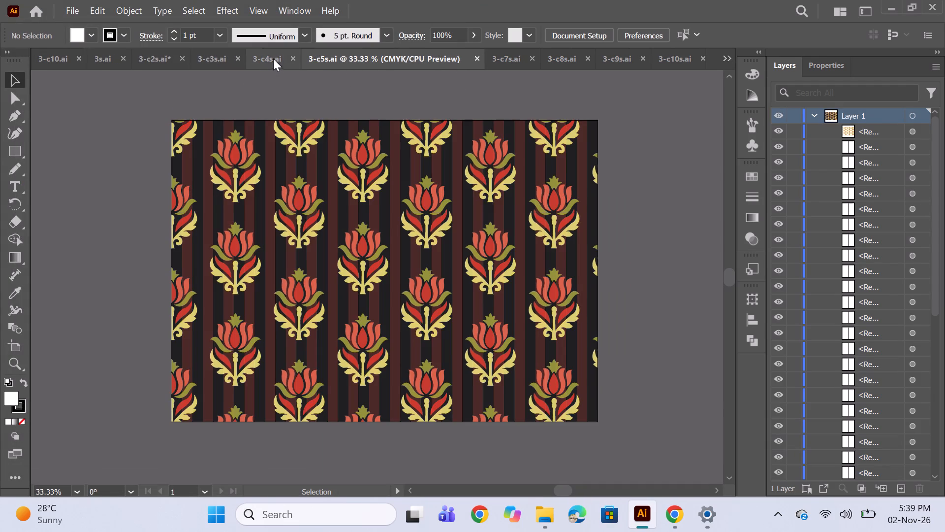
left_click(273, 59)
left_click(452, 61)
left_click(67, 15)
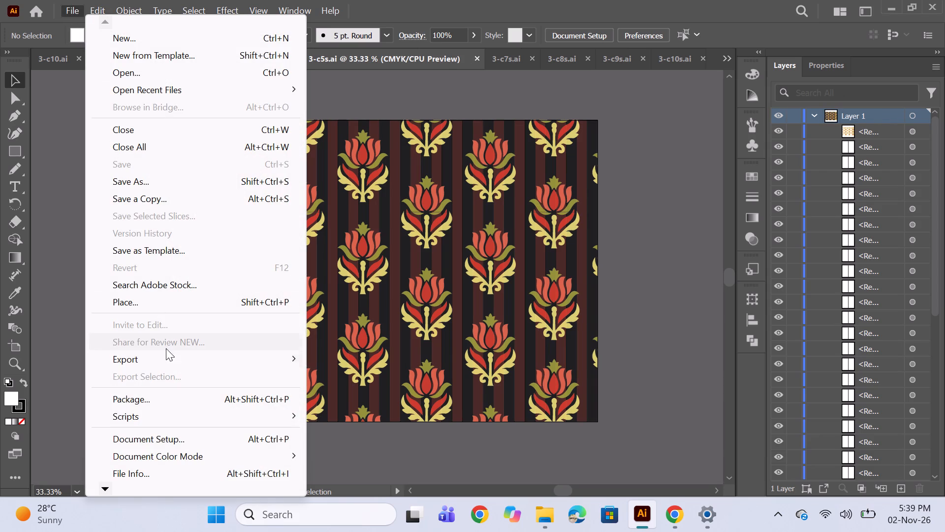
left_click(161, 356)
left_click(345, 373)
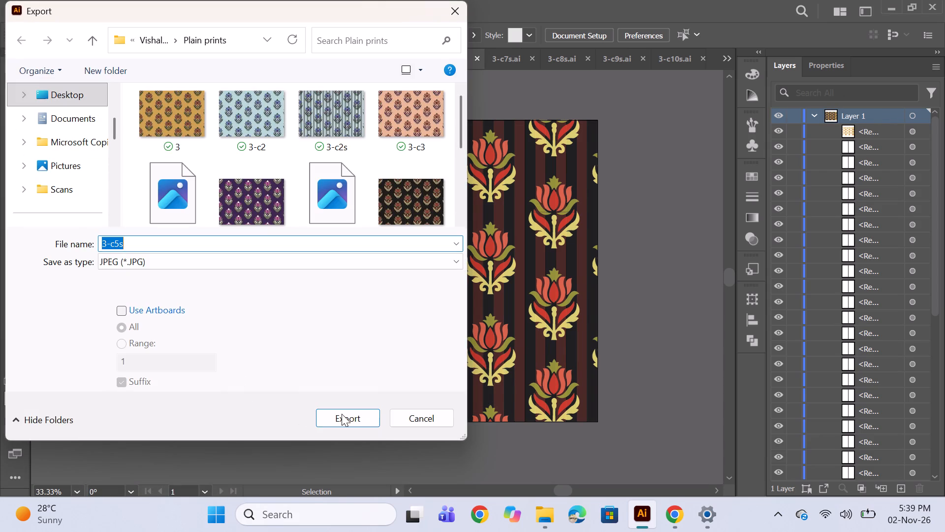
left_click(343, 413)
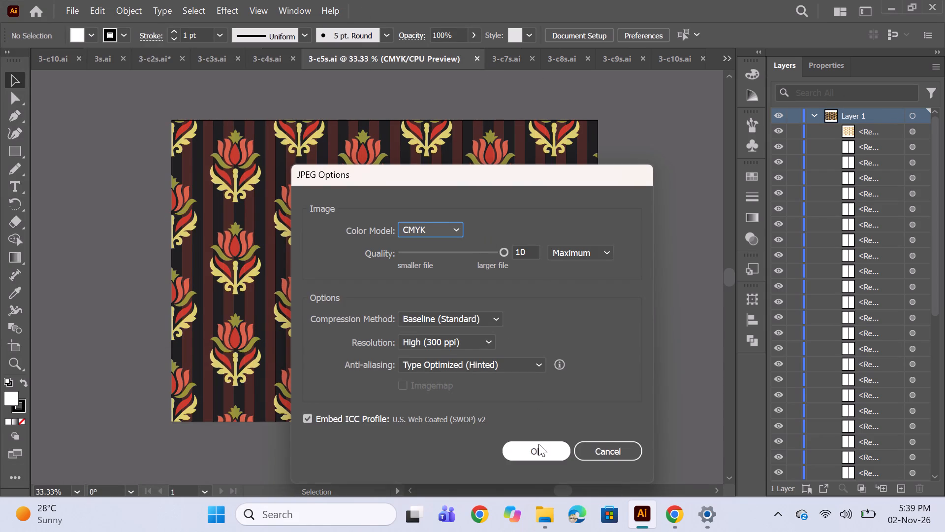
left_click(538, 444)
Switch to the dark green striped 3-c7s.ai design and export it as a CMYK JPEG named 3-c7s, quality 10, 300 ppi.
left_click(507, 55)
left_click(500, 57)
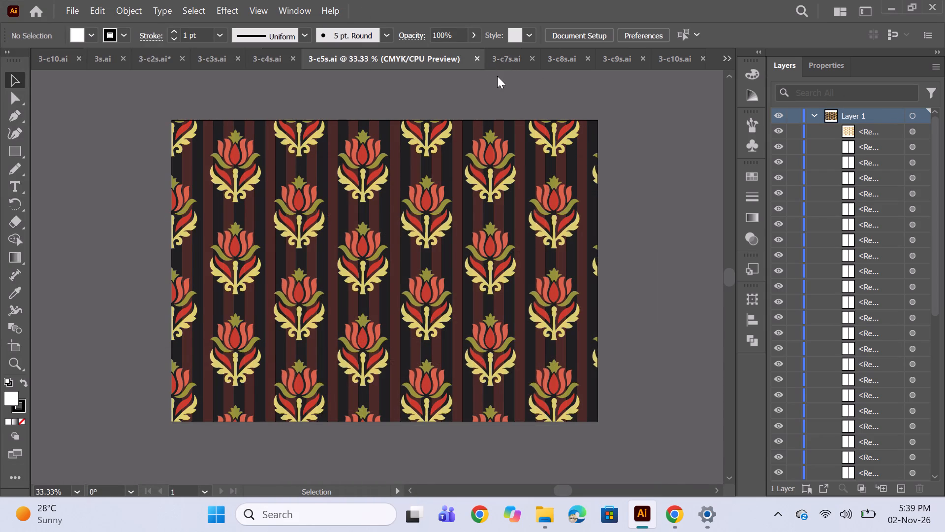
left_click(496, 55)
left_click(69, 1)
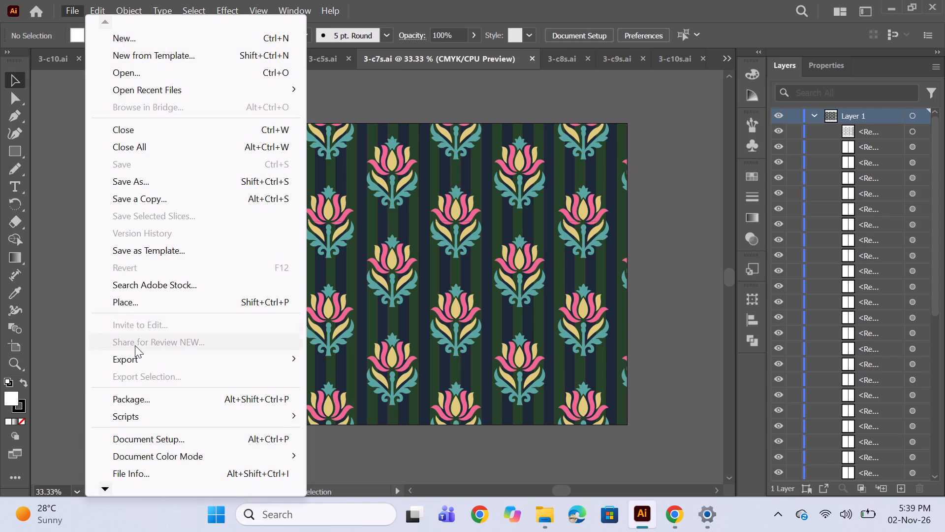
left_click(143, 357)
left_click(362, 375)
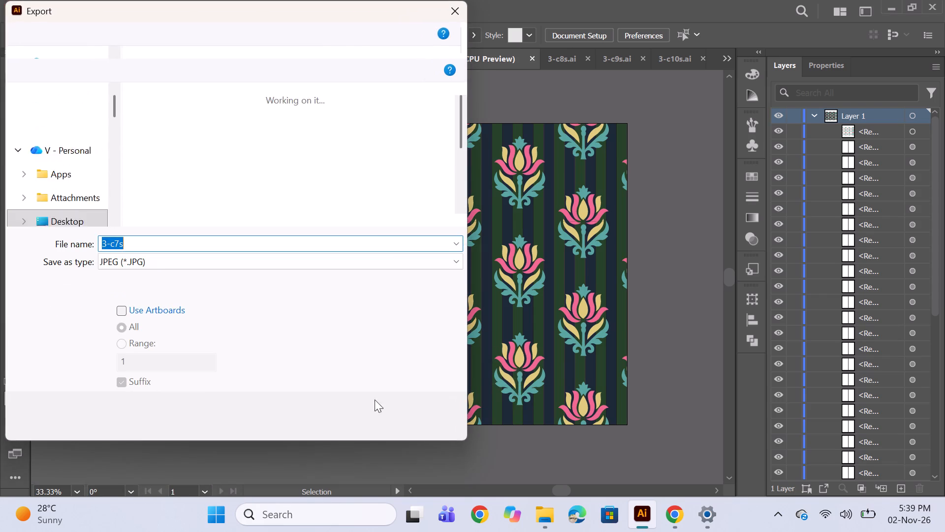
left_click_drag(344, 412, 343, 417)
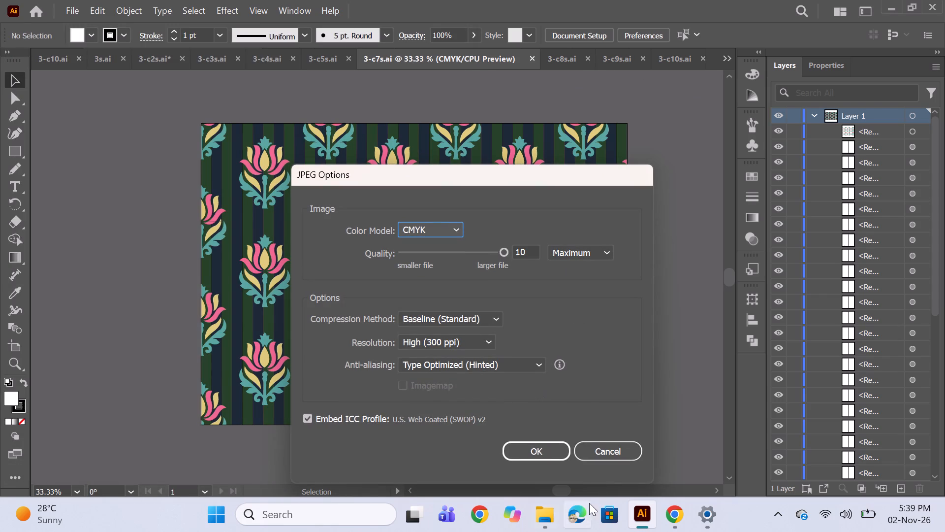
left_click(549, 447)
Switch to the cream and pale blue striped 3-c8s.ai design and export it to Plain prints as a CMYK JPEG, quality 10, 300 ppi.
left_click(561, 60)
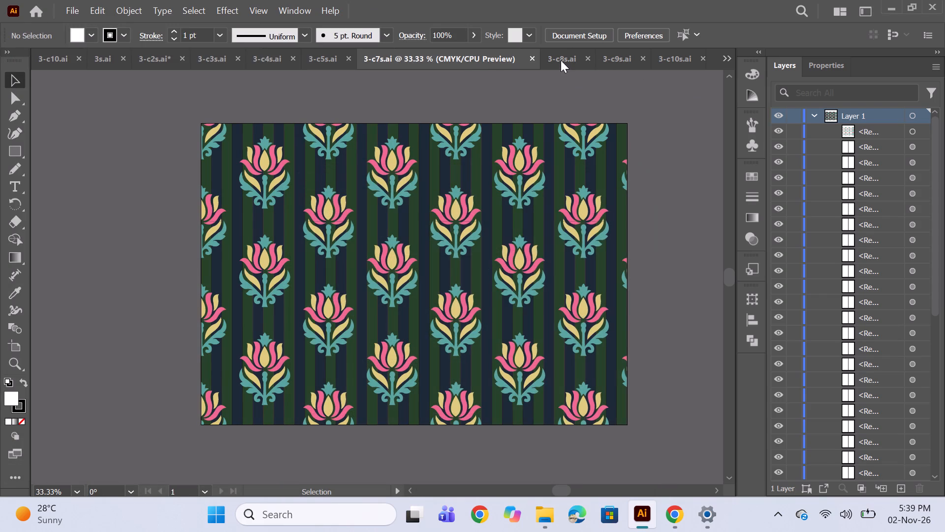
left_click(561, 60)
left_click(63, 2)
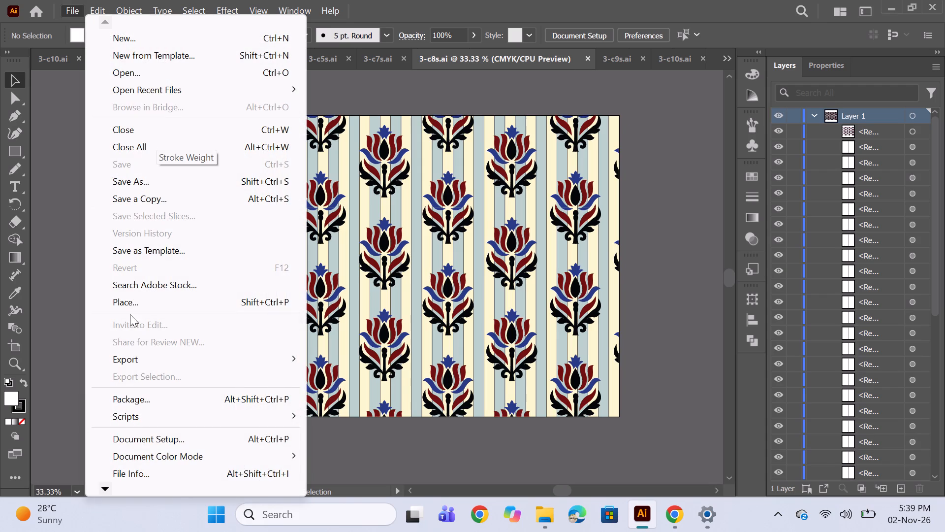
left_click(133, 363)
left_click(373, 371)
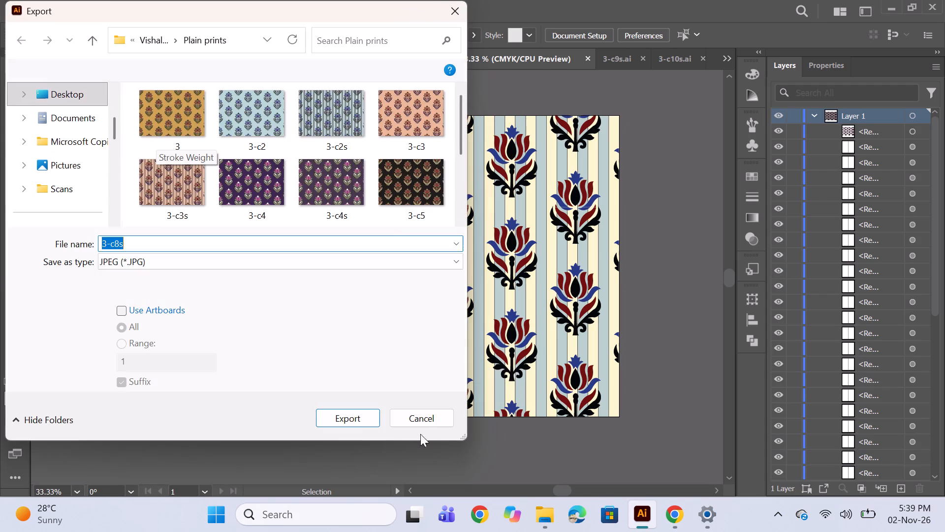
left_click(357, 414)
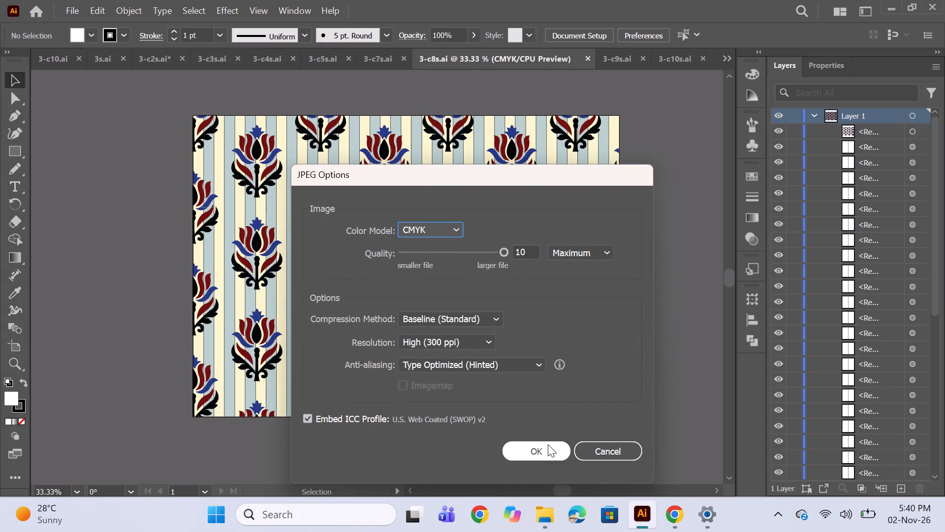
left_click(548, 445)
Switch to the lilac and white striped 3-c9s.ai design and export it as a CMYK JPEG named 3-c9s, quality 10, 300 ppi.
left_click(611, 47)
left_click(614, 51)
left_click(611, 60)
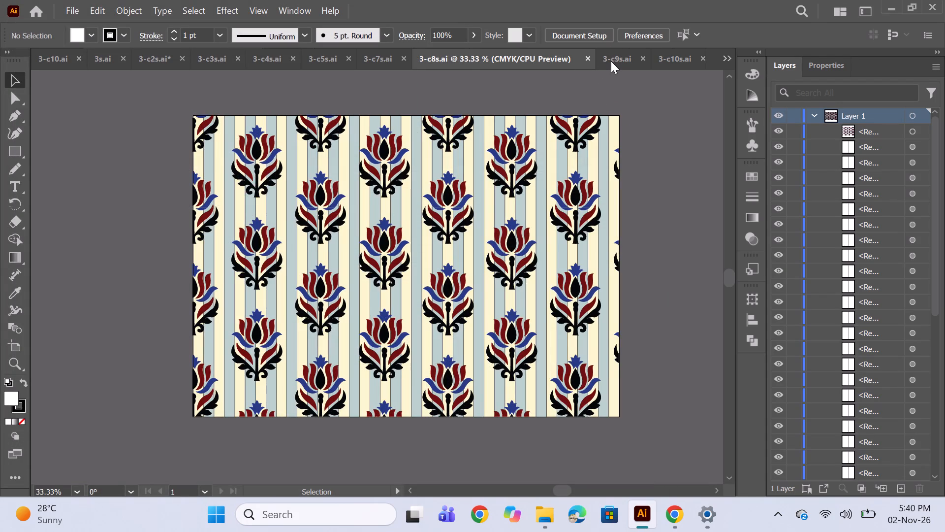
left_click(610, 61)
left_click(75, 1)
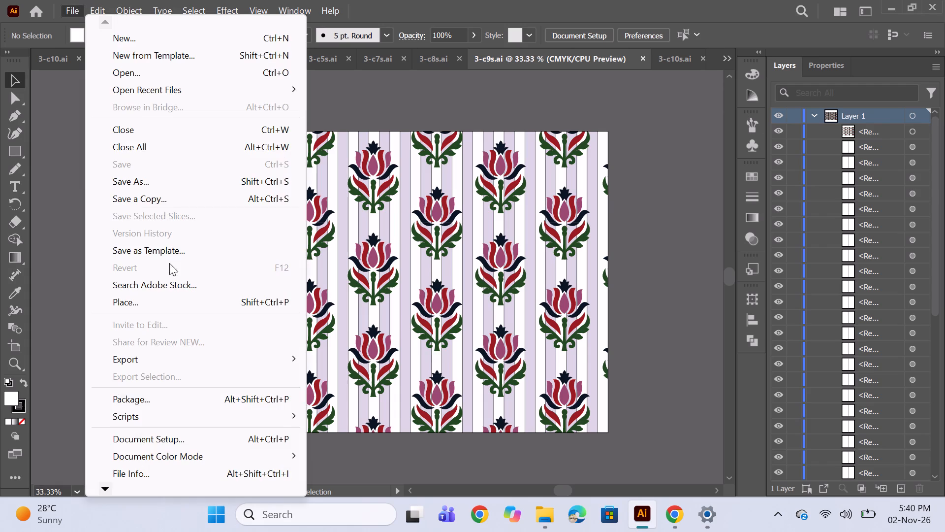
left_click(160, 353)
left_click(370, 380)
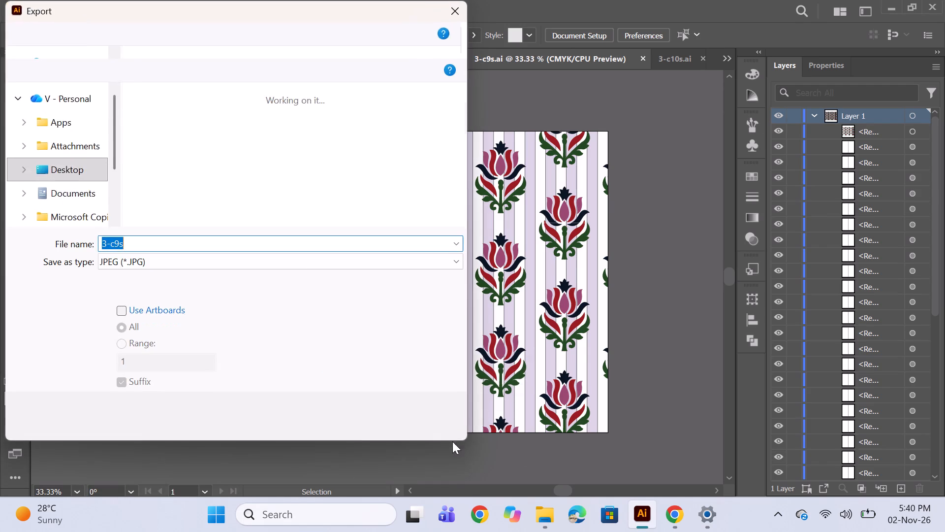
left_click(353, 412)
left_click(543, 449)
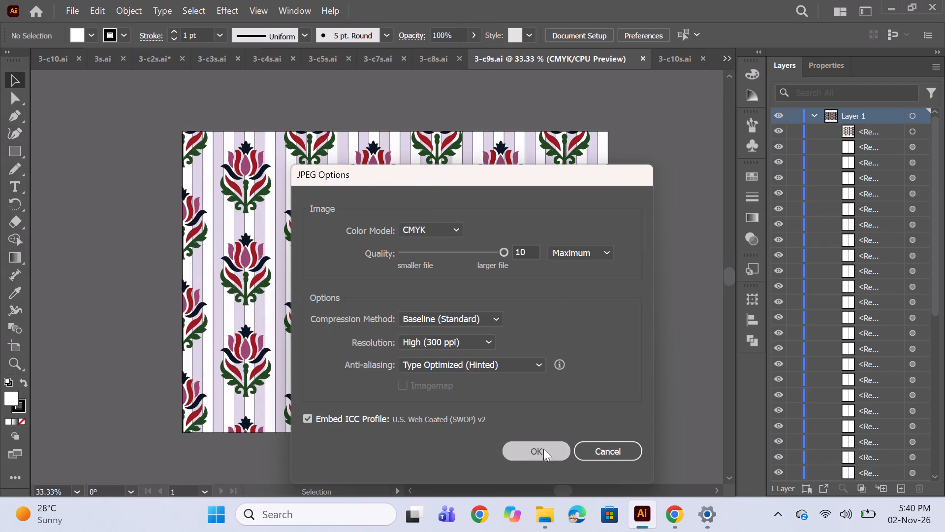
Switch to the green and mauve striped 3-c10s.ai design and export it to Plain prints as a CMYK JPEG, quality 10, 300 ppi.
left_click(658, 59)
left_click(675, 57)
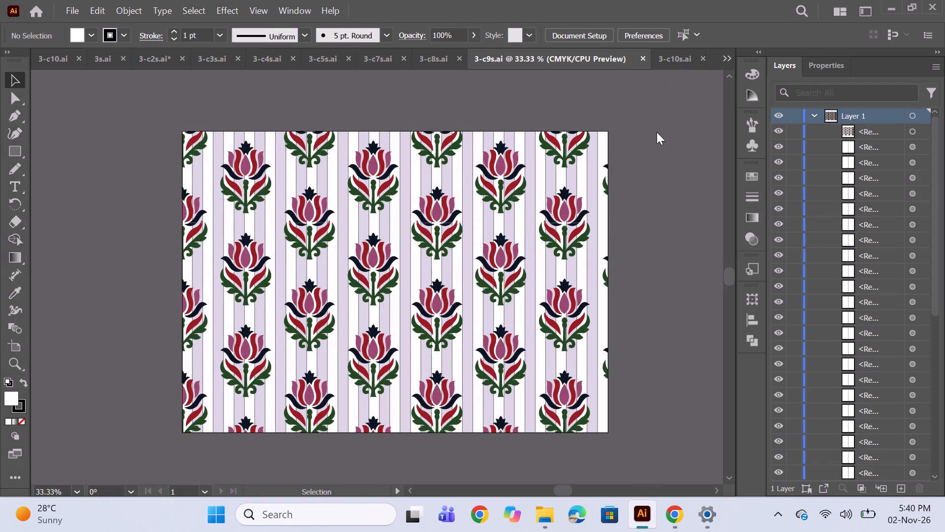
left_click(665, 54)
left_click(63, 2)
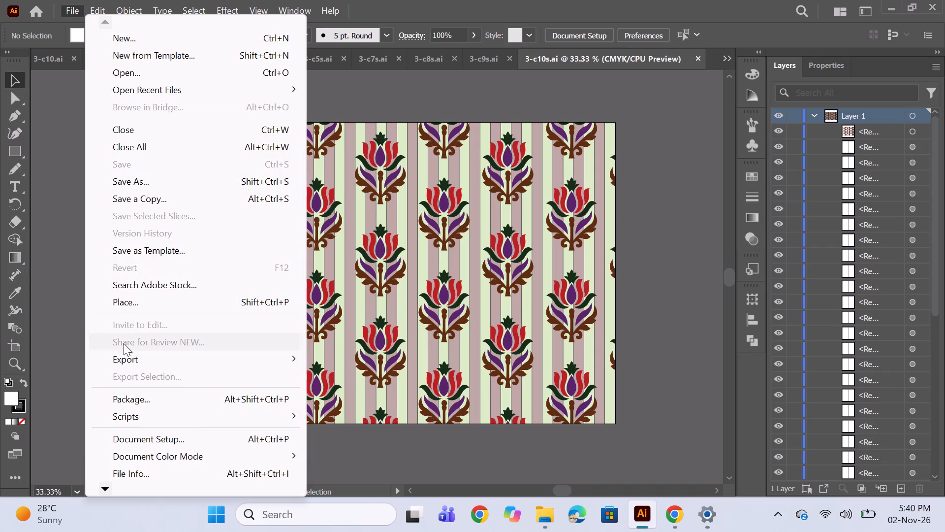
left_click(131, 356)
left_click(425, 373)
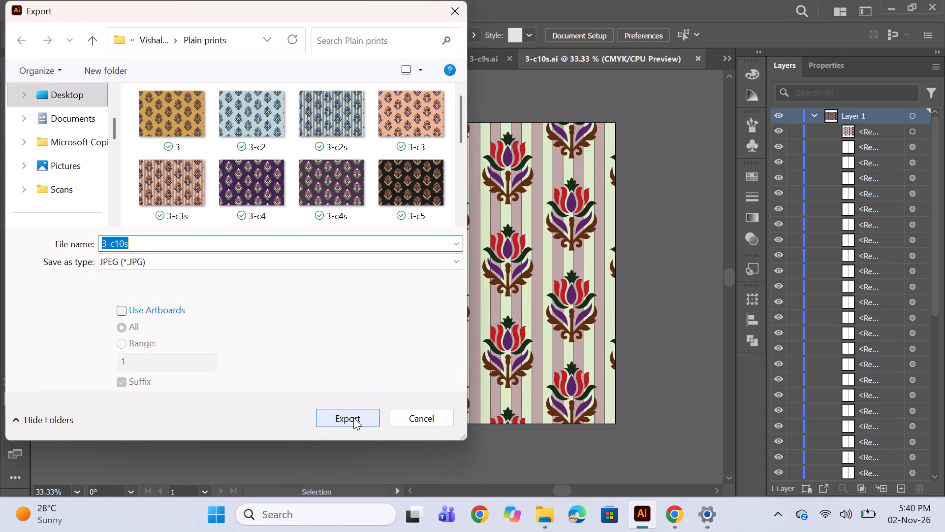
left_click(353, 417)
left_click(535, 461)
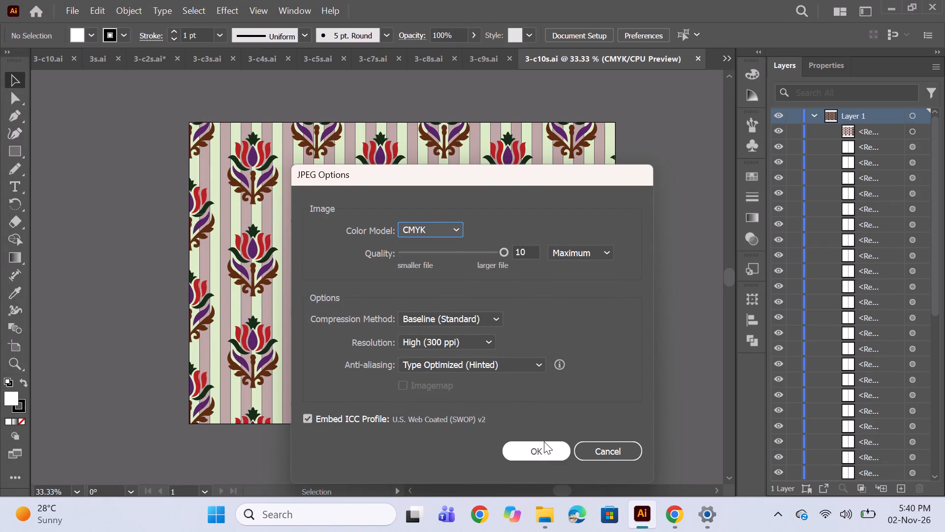
left_click(544, 441)
left_click(538, 451)
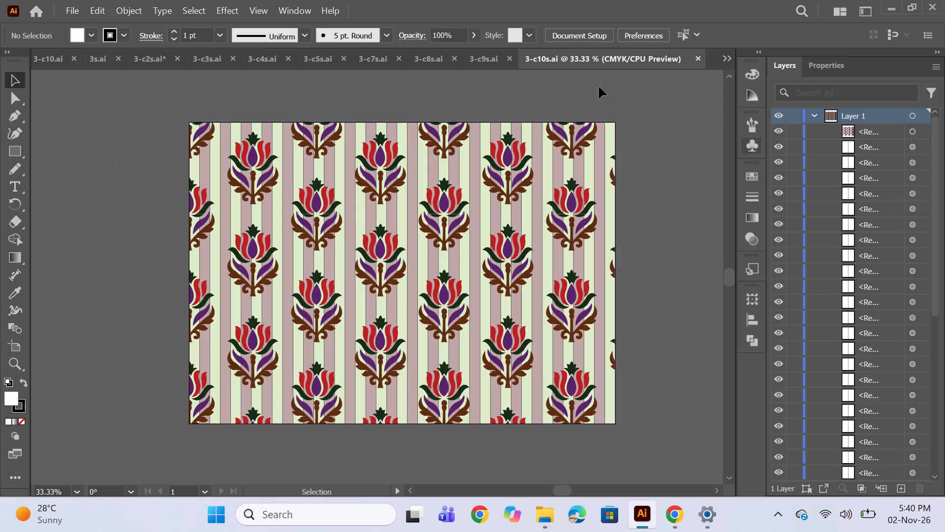
Switch to Chrome and search Google for "jpg to pdf" in a new tab.
left_click(885, 0)
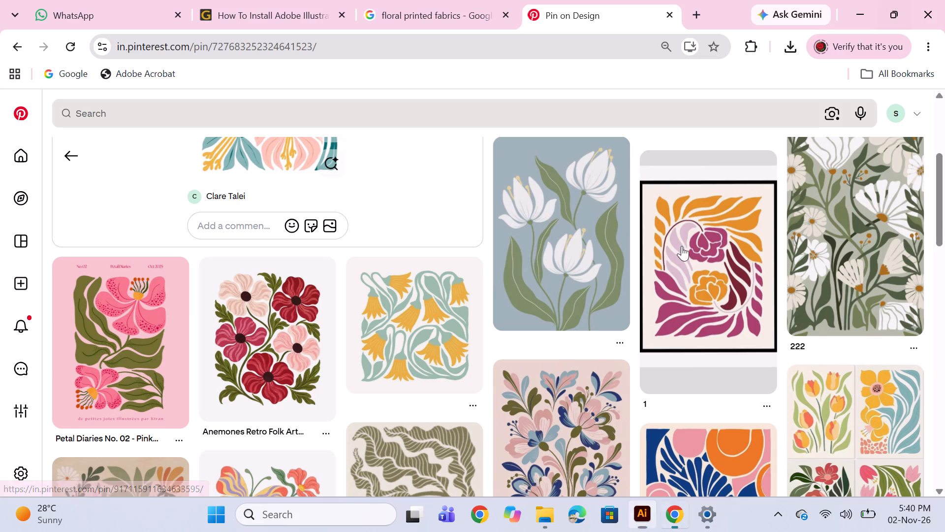
left_click(869, 5)
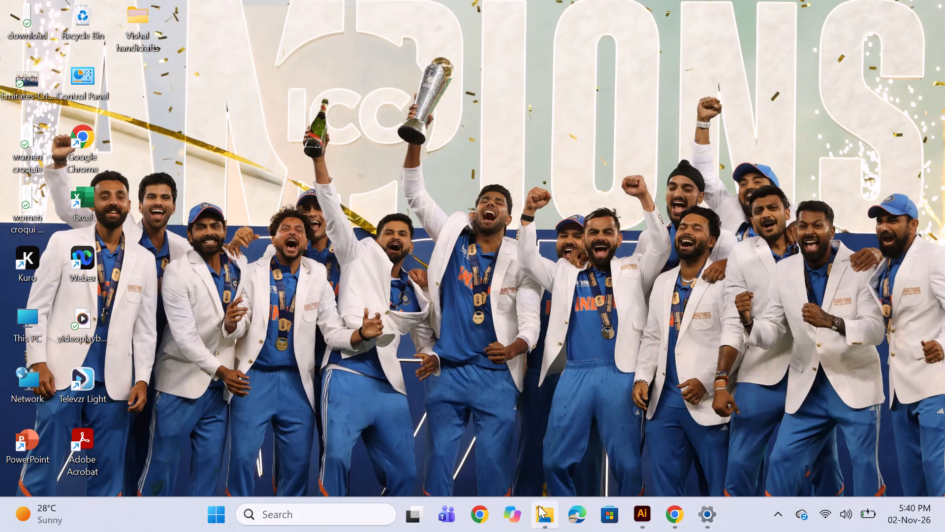
left_click(678, 523)
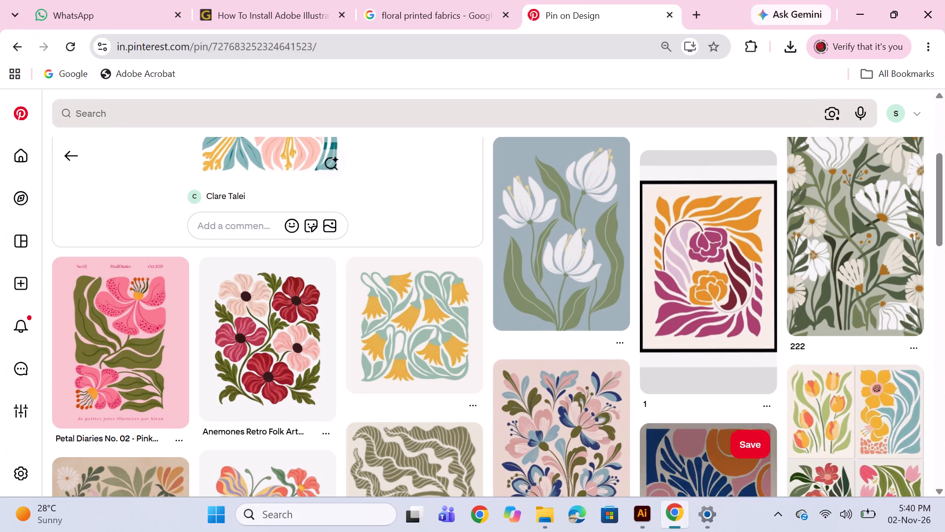
left_click(690, 15)
left_click(420, 312)
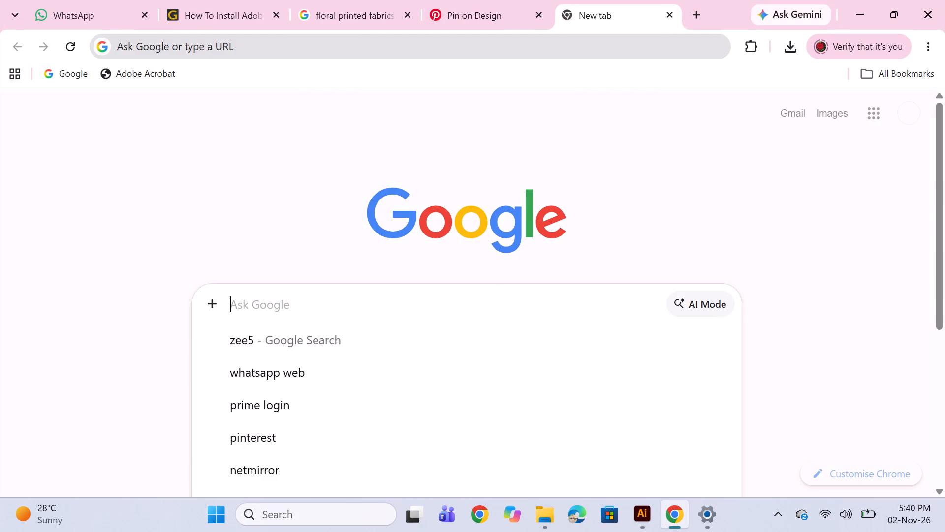
type("jpg topdf")
key("BackSpace")
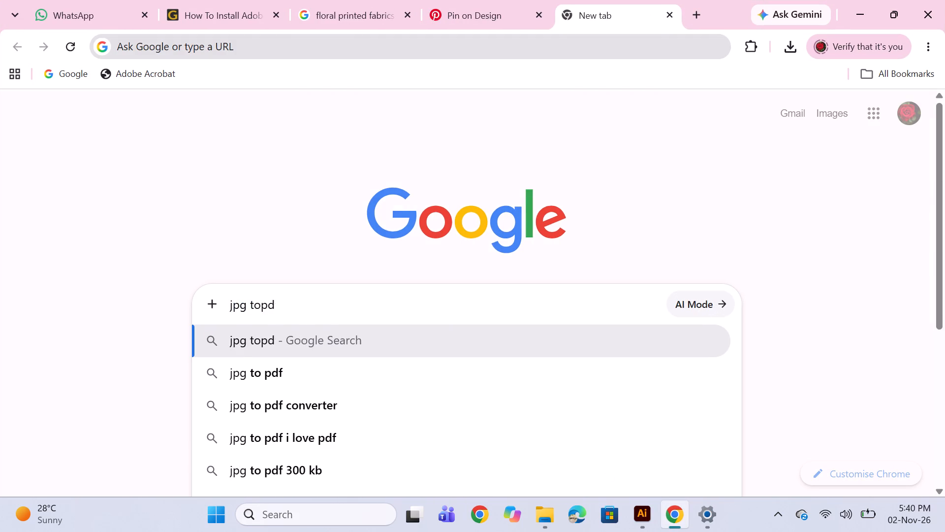
key("BackSpace")
key("BackSpace")
key("BackSpace")
type("op")
key("BackSpace")
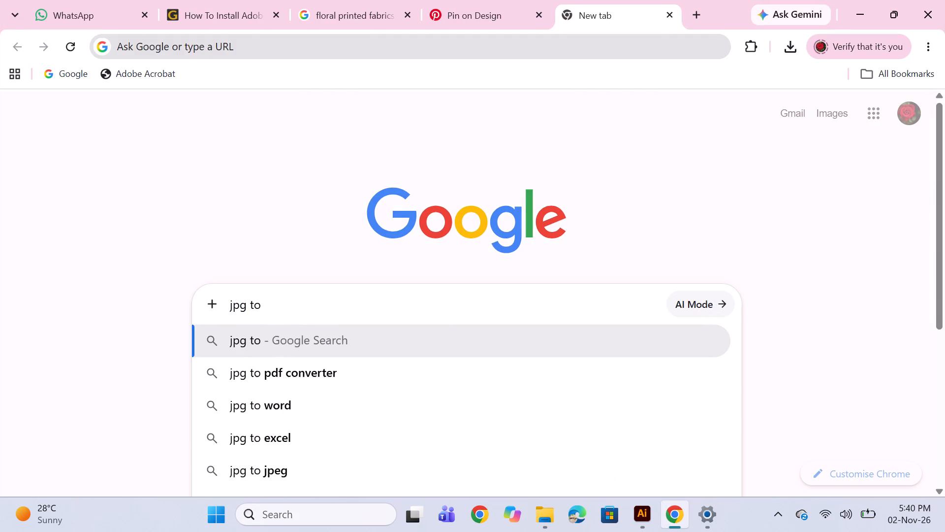
key("space")
type("pdf")
key("Return")
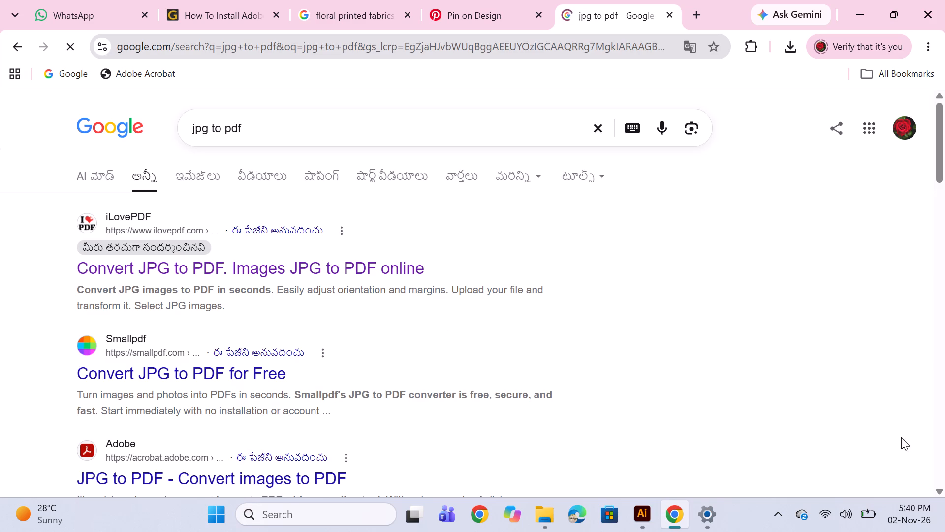
Open the iLovePDF JPG to PDF converter from the search results.
double_click(187, 265)
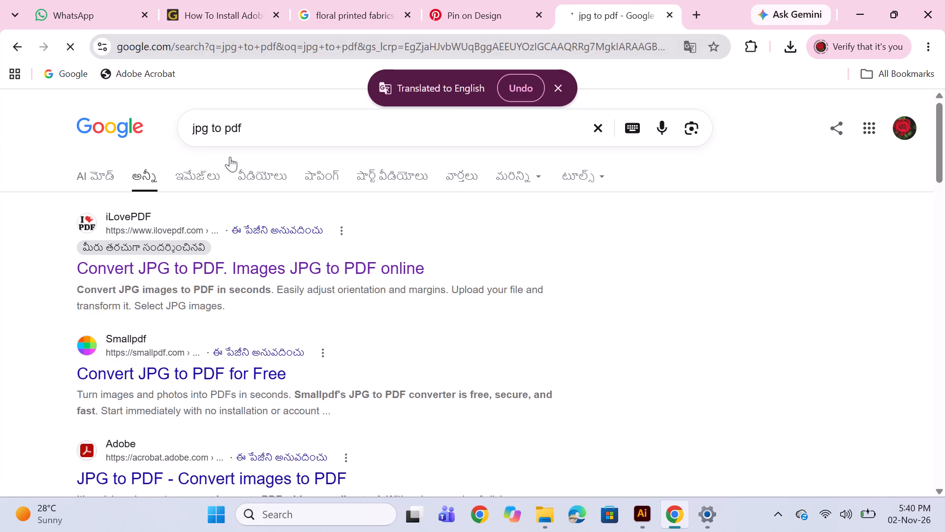
double_click(315, 271)
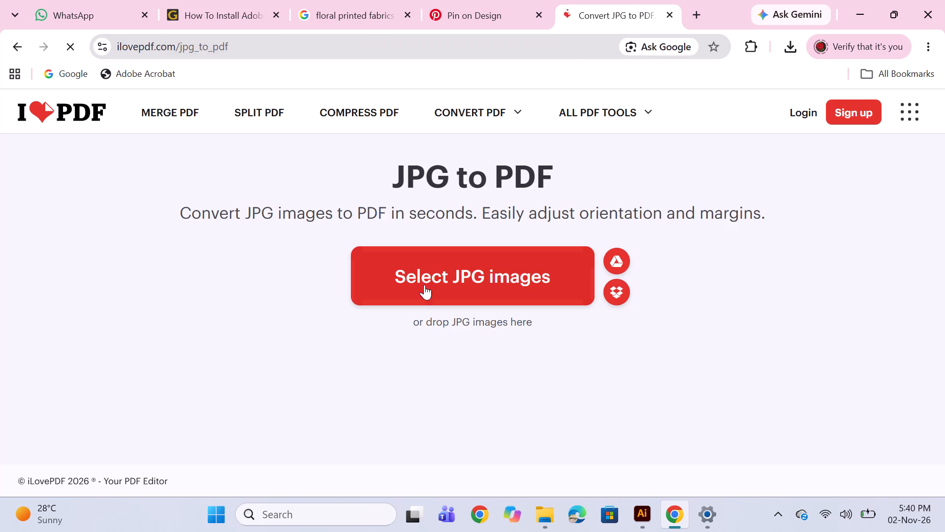
Load all the exported JPEGs, from 3 through 3s, from the Plain prints folder into the JPG to PDF converter.
left_click(430, 281)
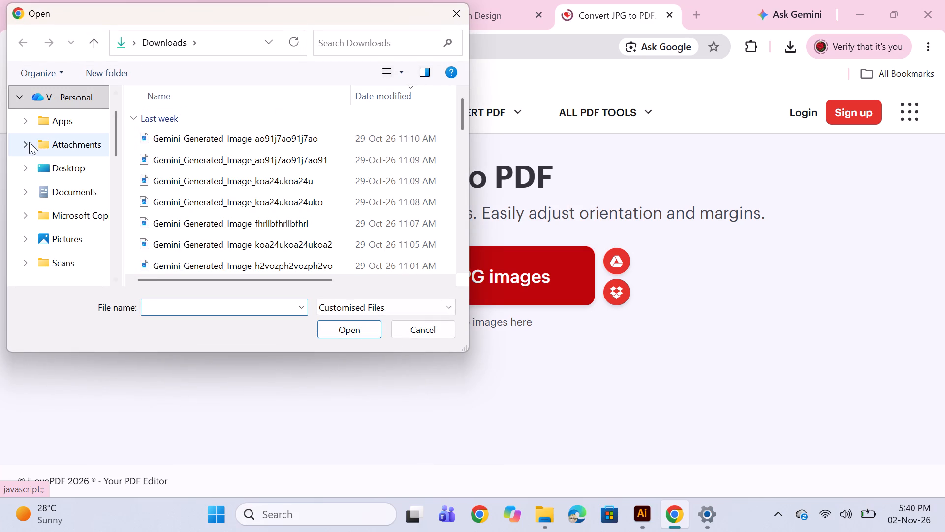
scroll(70, 164, "up", 4)
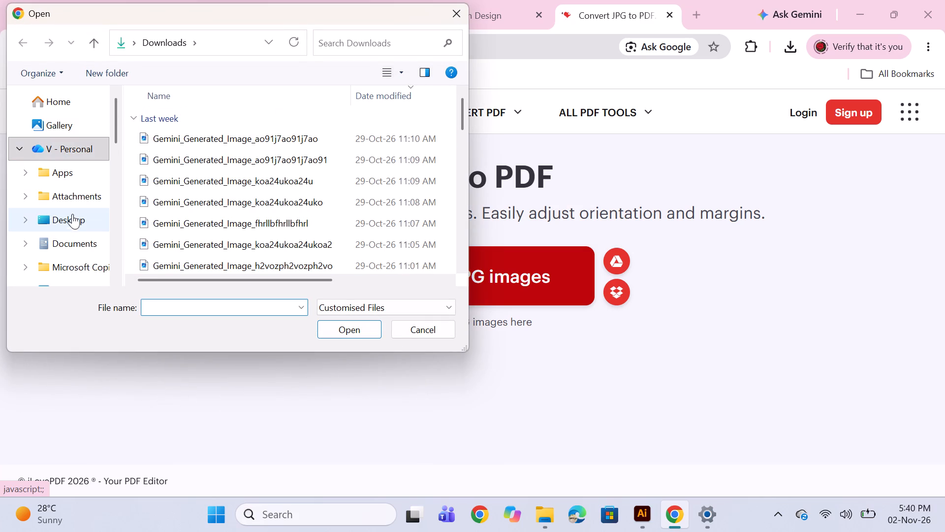
left_click(72, 221)
scroll(71, 245, "down", 6)
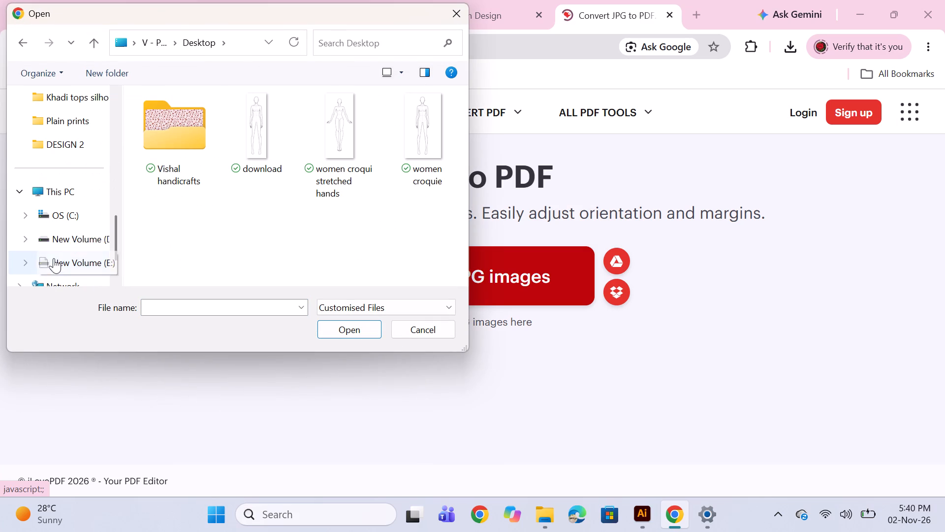
double_click(70, 122)
left_click(192, 126)
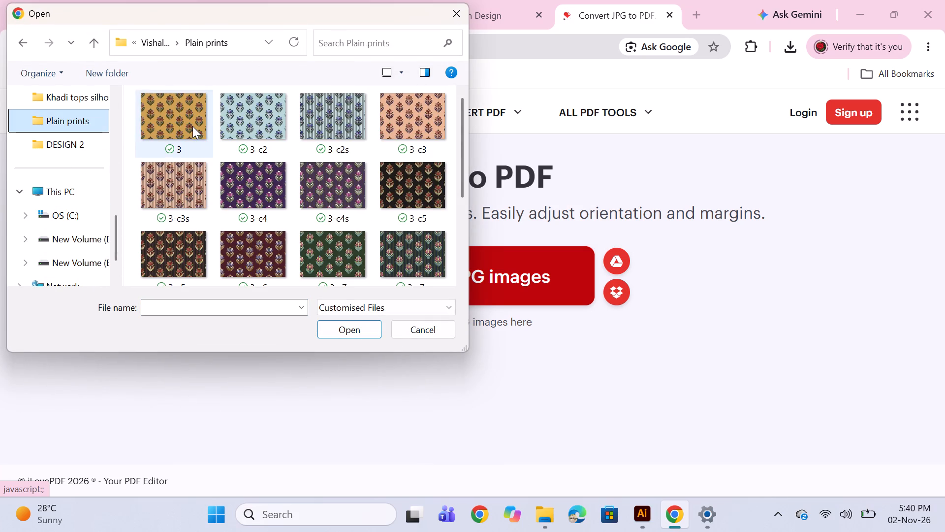
scroll(376, 152, "down", 3)
scroll(314, 182, "down", 2)
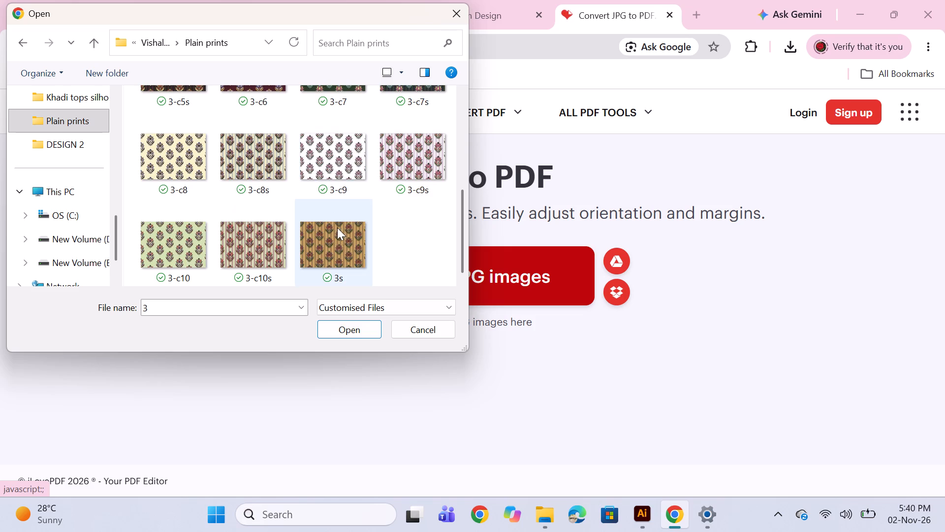
left_click(339, 239, "shift")
scroll(359, 229, "up", 10)
scroll(364, 222, "down", 8)
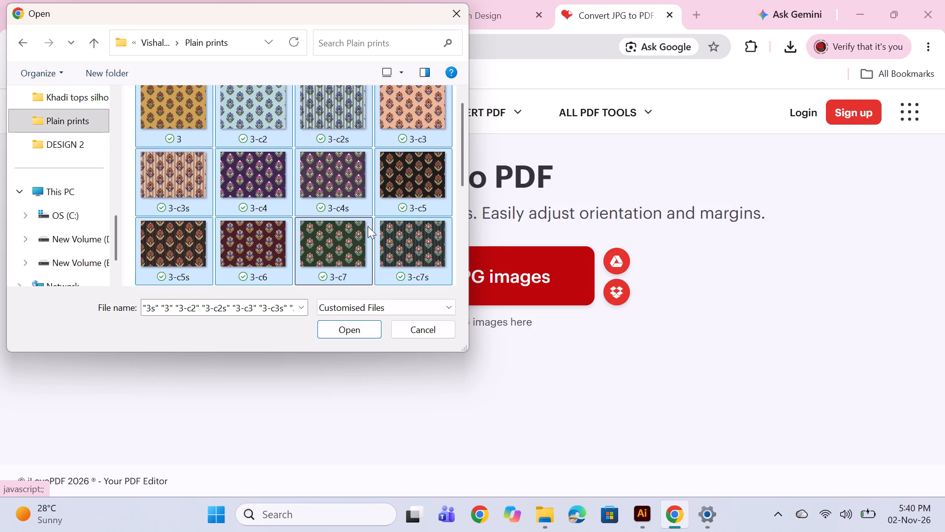
left_click(356, 330)
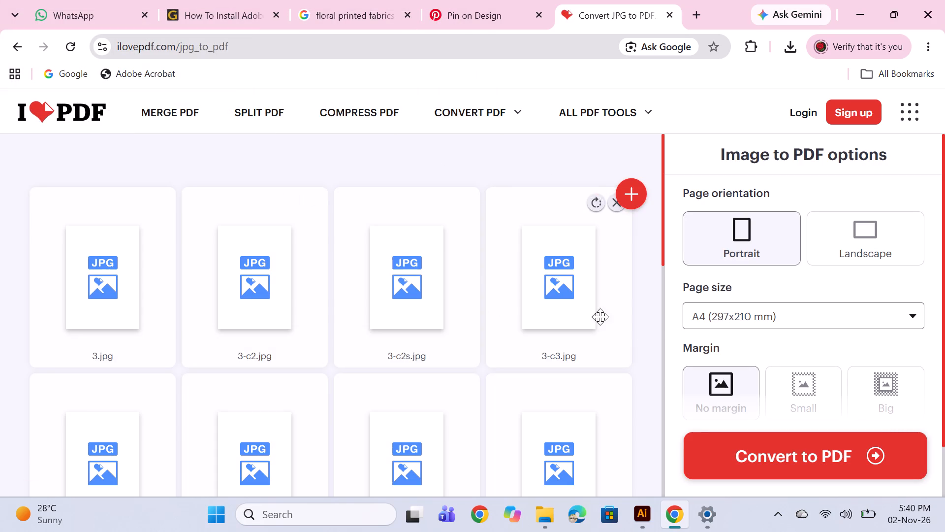
Set the PDF page orientation to Landscape for all the loaded floral images.
left_click(866, 253)
double_click(860, 243)
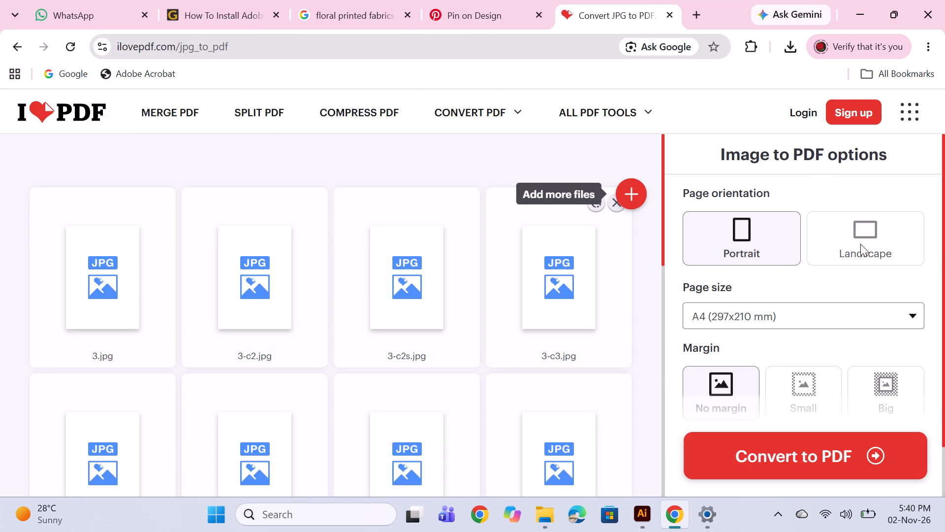
left_click_drag(866, 243, 882, 276)
triple_click(857, 232)
left_click(875, 229)
double_click(863, 246)
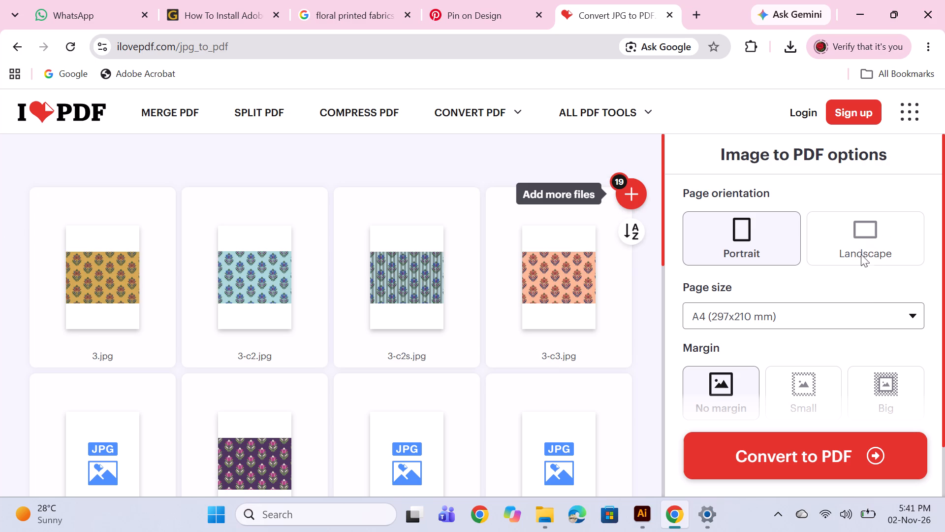
scroll(302, 279, "down", 2)
scroll(347, 212, "up", 5)
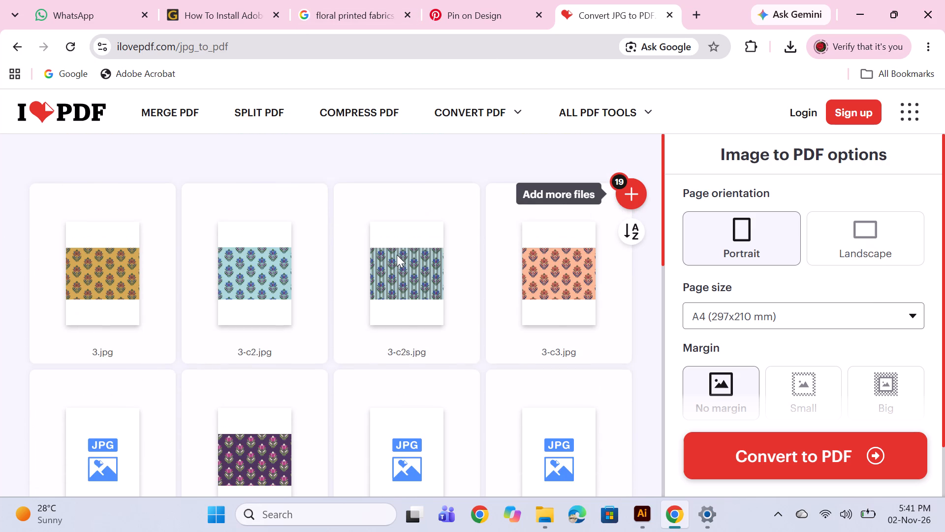
double_click(822, 232)
triple_click(848, 233)
left_click(848, 233)
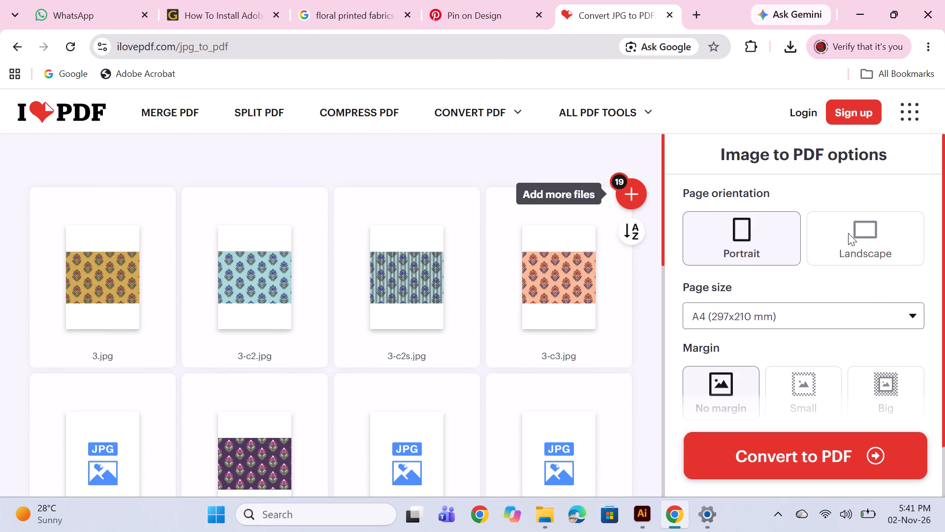
triple_click(867, 238)
left_click(867, 238)
scroll(458, 301, "down", 3)
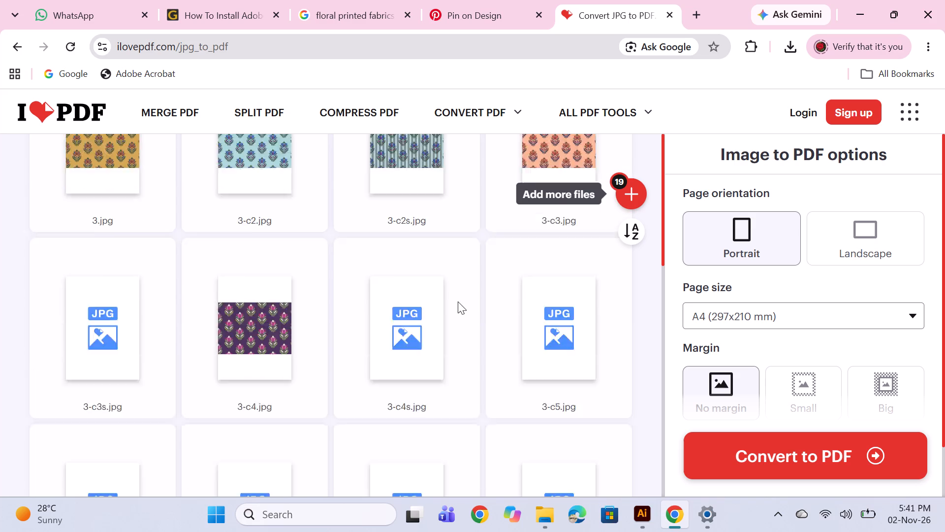
scroll(523, 305, "up", 5)
left_click_drag(553, 300, 382, 315)
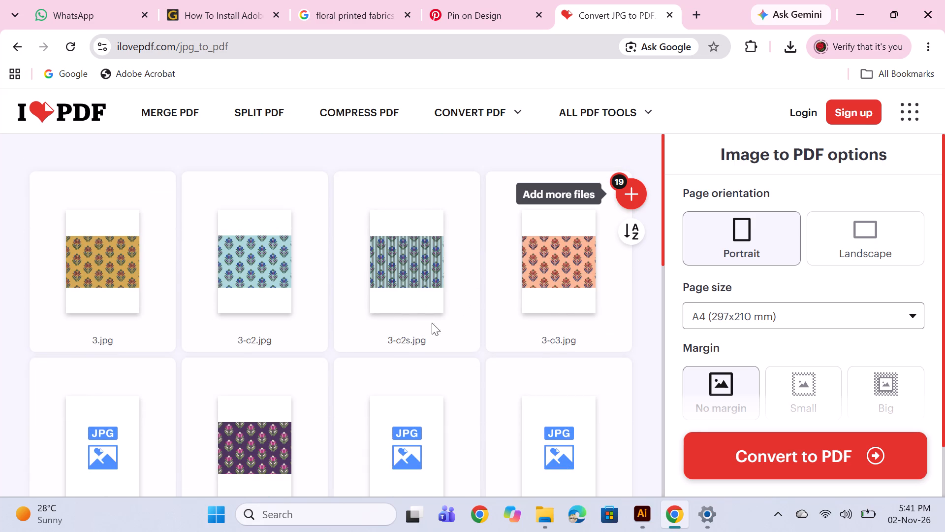
left_click_drag(560, 294, 351, 316)
left_click(841, 233)
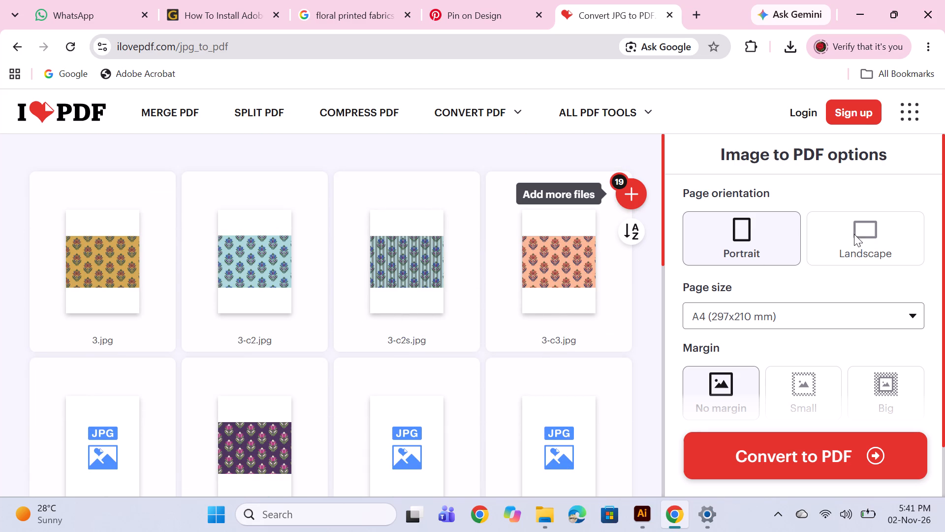
left_click(854, 234)
scroll(411, 296, "down", 4)
scroll(510, 307, "down", 4)
scroll(469, 361, "up", 7)
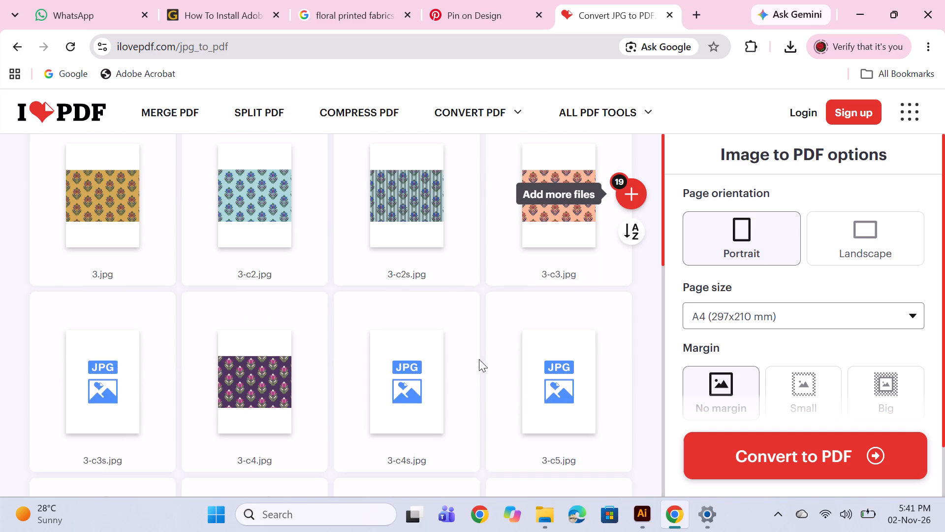
scroll(496, 360, "up", 4)
scroll(496, 360, "down", 1)
scroll(496, 360, "up", 2)
Close the Pinterest, Adobe installation guide and floral printed fabrics search tabs, keeping WhatsApp and the JPG to PDF converter open.
left_click(536, 10)
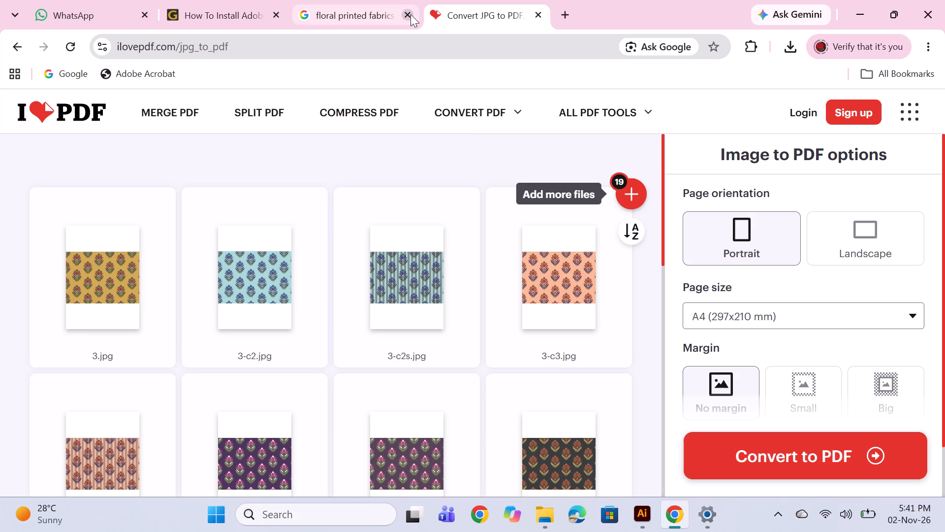
left_click(275, 10)
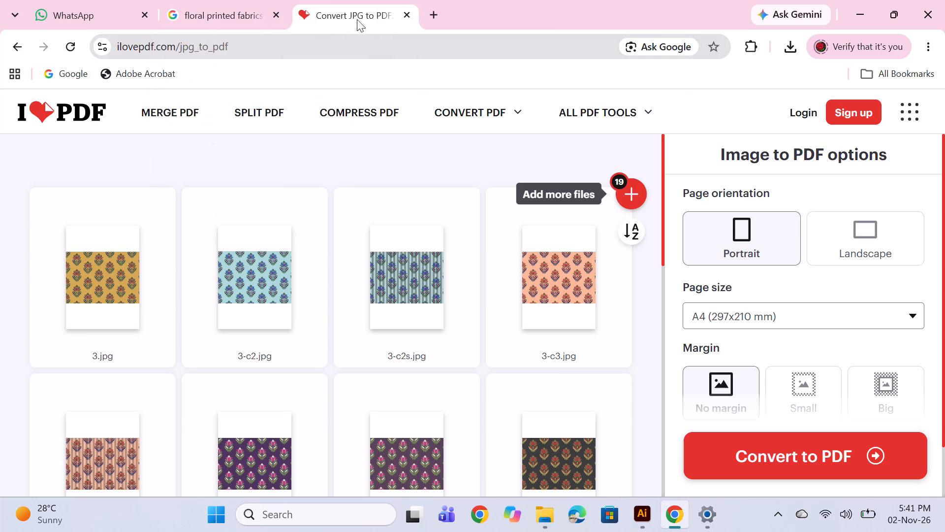
left_click(278, 13)
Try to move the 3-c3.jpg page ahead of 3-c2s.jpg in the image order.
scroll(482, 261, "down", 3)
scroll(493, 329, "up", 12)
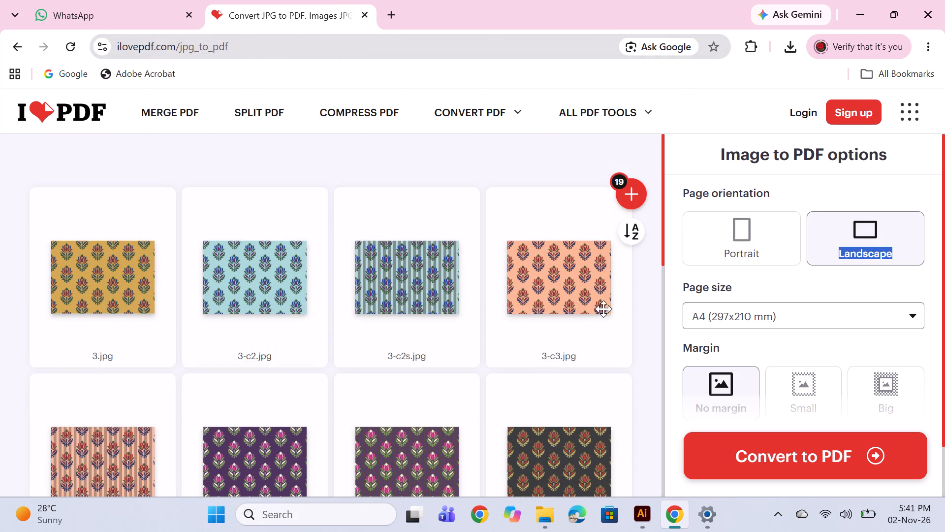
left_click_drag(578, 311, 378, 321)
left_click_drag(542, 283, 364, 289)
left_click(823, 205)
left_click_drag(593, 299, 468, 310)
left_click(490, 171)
Review the full set of landscape thumbnails, checking the order of the plain and striped colourways.
scroll(562, 260, "down", 10)
scroll(444, 333, "up", 8)
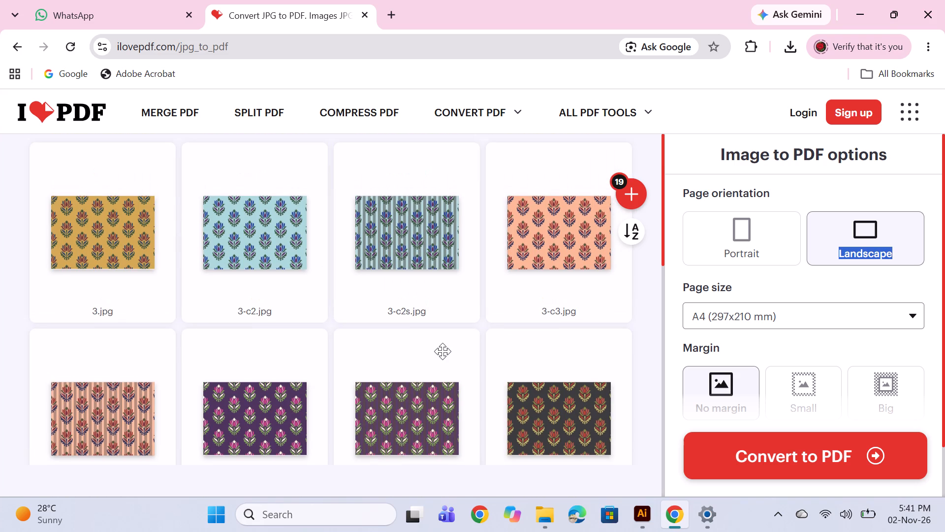
scroll(465, 339, "down", 5)
scroll(465, 339, "up", 11)
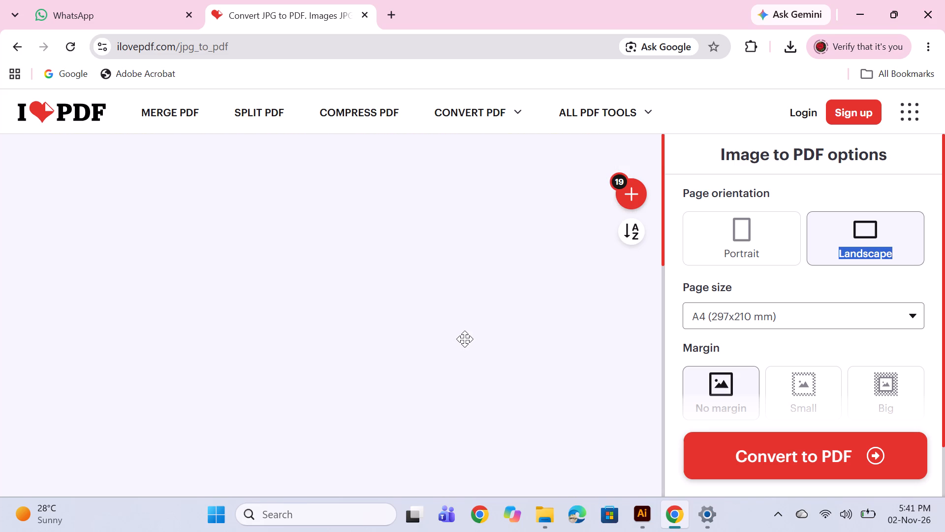
scroll(465, 339, "up", 3)
scroll(517, 334, "up", 7)
scroll(517, 334, "down", 10)
scroll(517, 334, "up", 8)
scroll(517, 334, "down", 1)
scroll(517, 334, "up", 3)
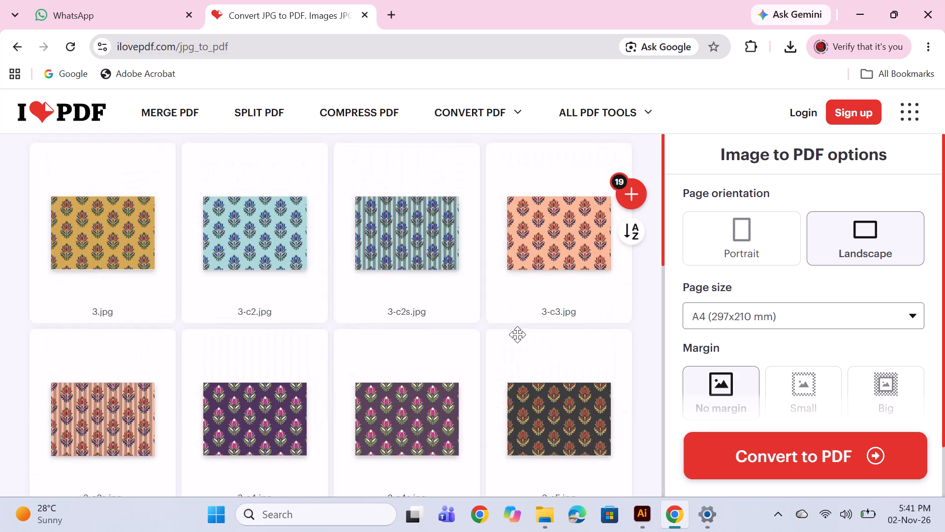
scroll(517, 334, "up", 3)
scroll(543, 270, "down", 9)
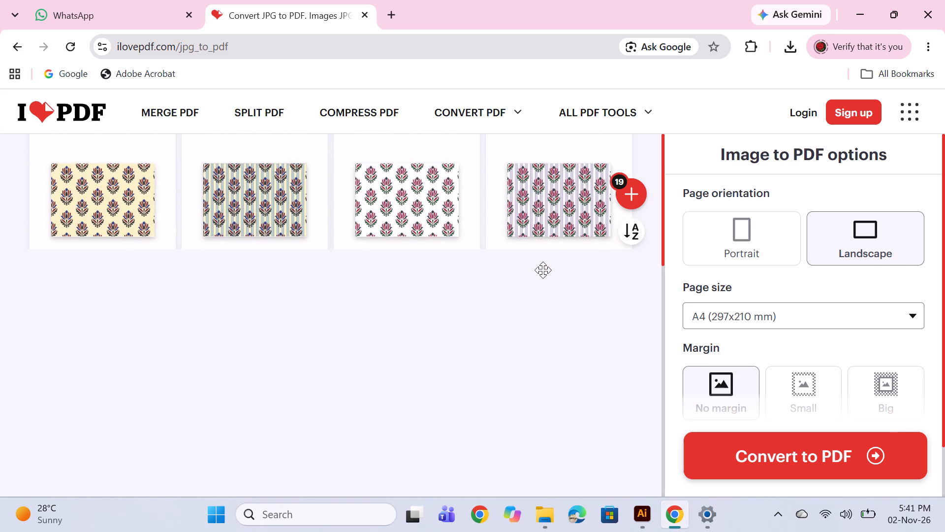
scroll(543, 270, "down", 5)
scroll(544, 278, "up", 15)
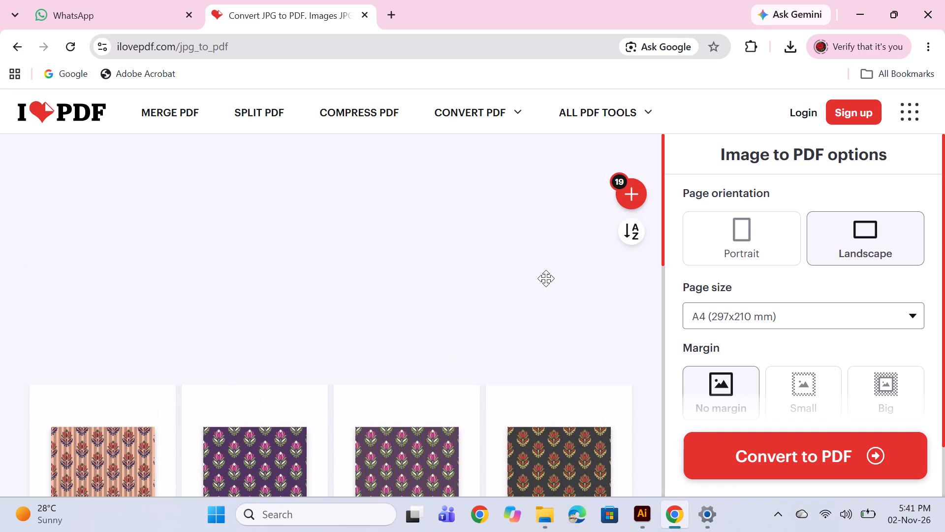
scroll(546, 278, "up", 3)
scroll(546, 278, "down", 3)
scroll(546, 278, "up", 3)
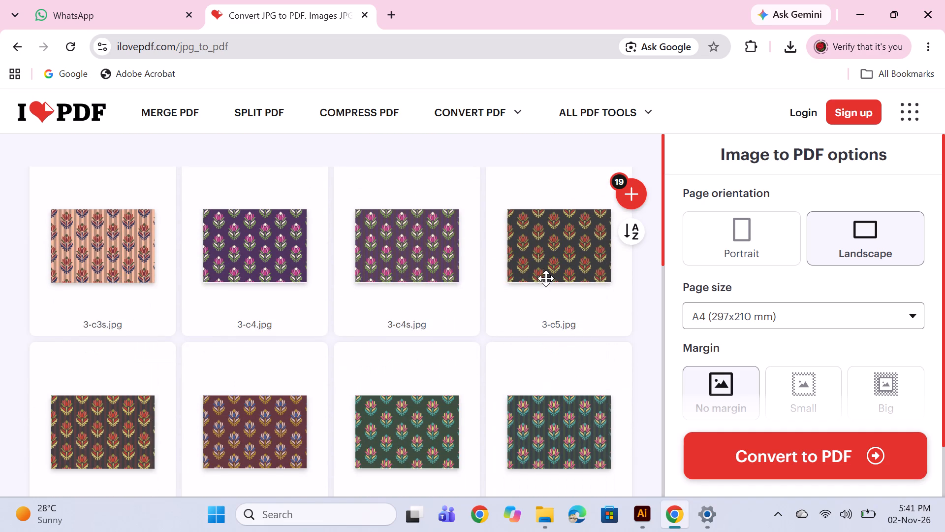
scroll(546, 278, "up", 8)
scroll(546, 278, "down", 2)
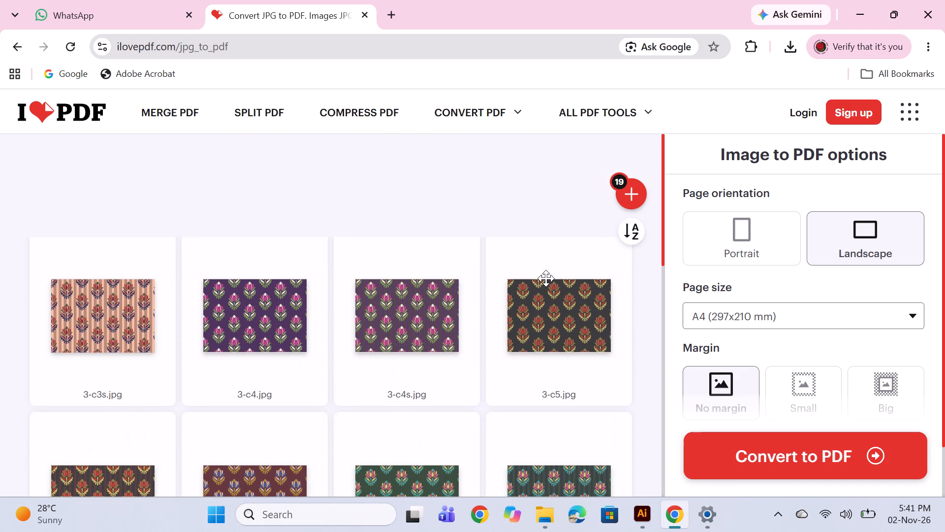
scroll(546, 278, "down", 1)
scroll(546, 278, "up", 5)
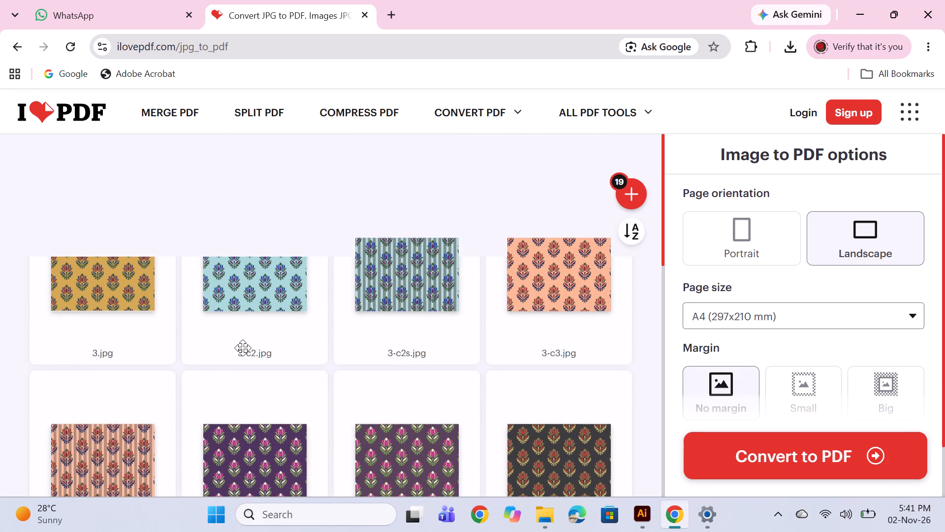
scroll(355, 285, "down", 9)
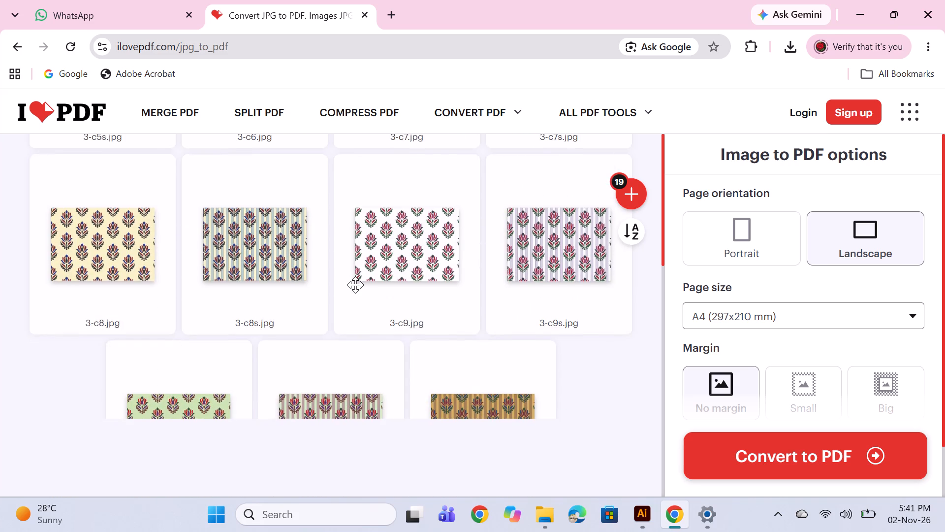
scroll(355, 285, "up", 12)
scroll(488, 285, "down", 3)
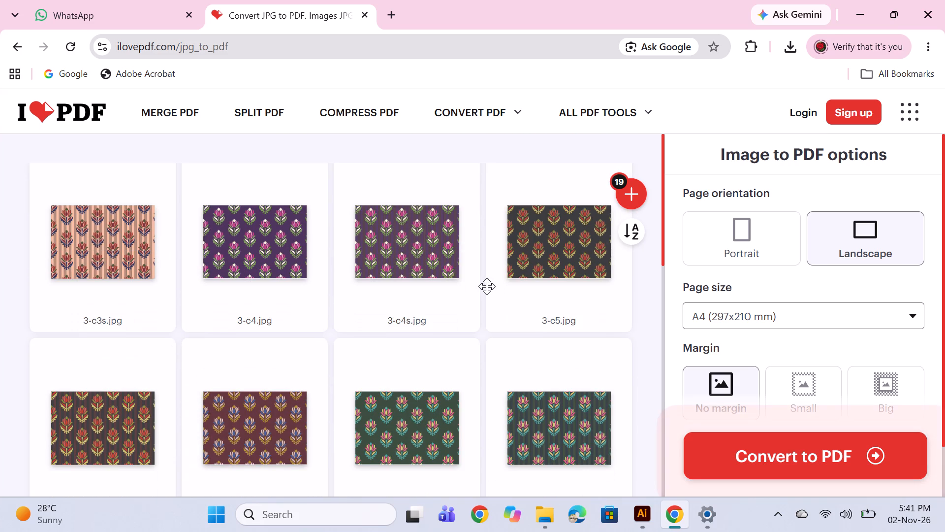
scroll(316, 307, "up", 3)
scroll(316, 307, "down", 9)
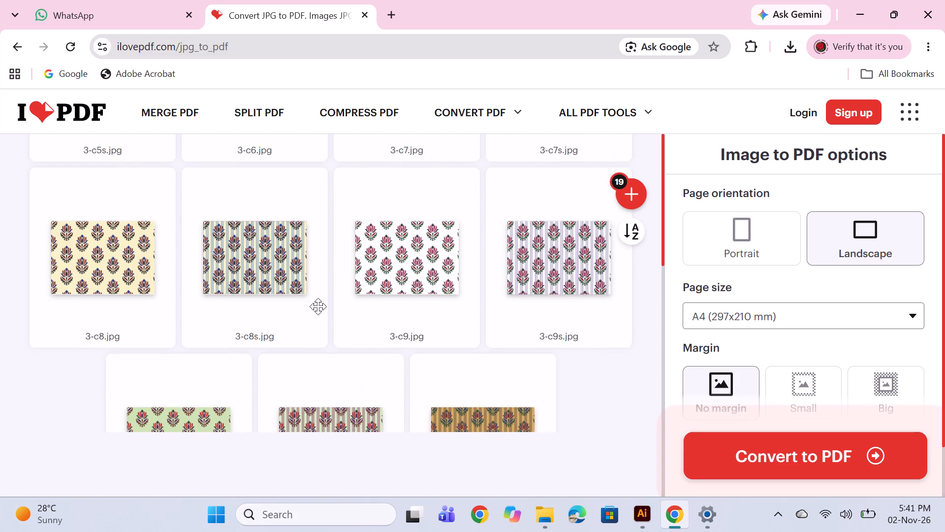
scroll(318, 306, "down", 1)
scroll(488, 314, "up", 8)
scroll(488, 314, "down", 1)
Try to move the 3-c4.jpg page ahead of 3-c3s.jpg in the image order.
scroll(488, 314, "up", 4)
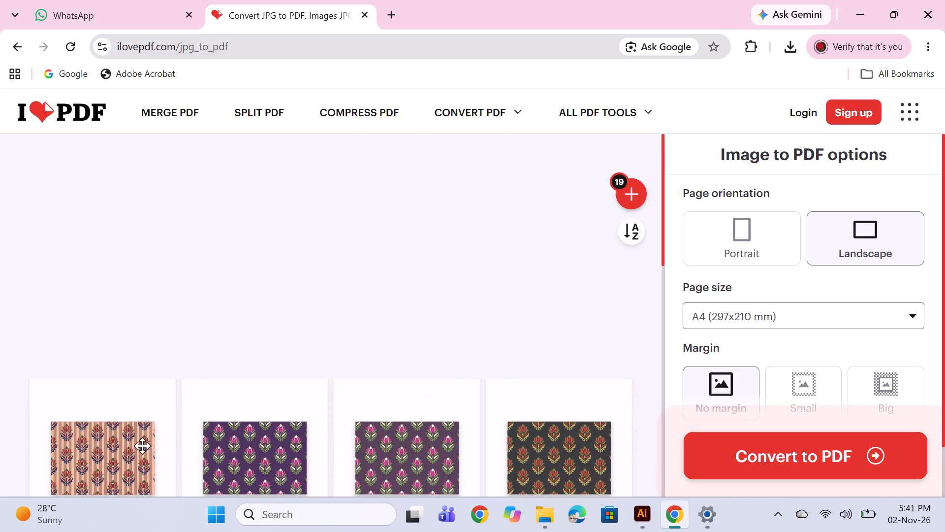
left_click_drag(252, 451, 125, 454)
Check the sequence of all the floral pages again, from 3.jpg through the striped and plain colourways to the last row.
scroll(397, 378, "down", 4)
scroll(406, 388, "up", 7)
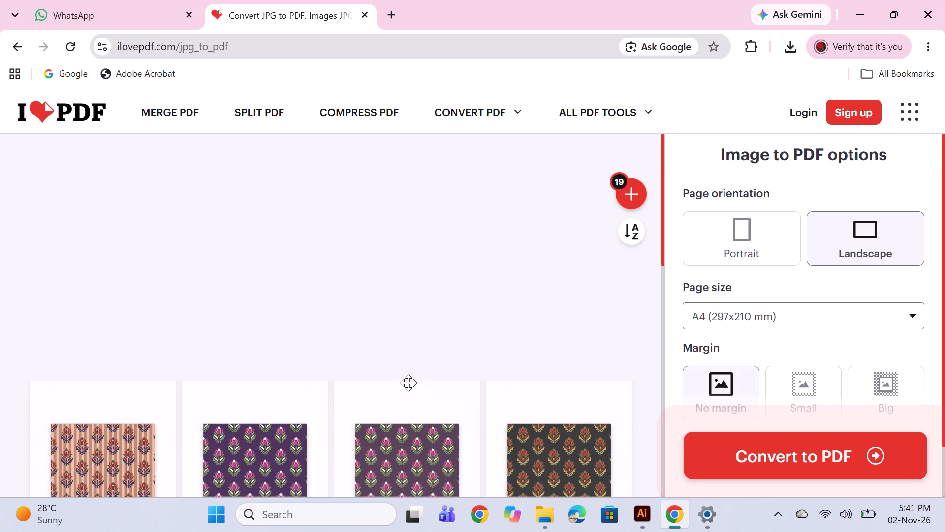
scroll(409, 383, "up", 7)
left_click(511, 313)
scroll(425, 299, "down", 2)
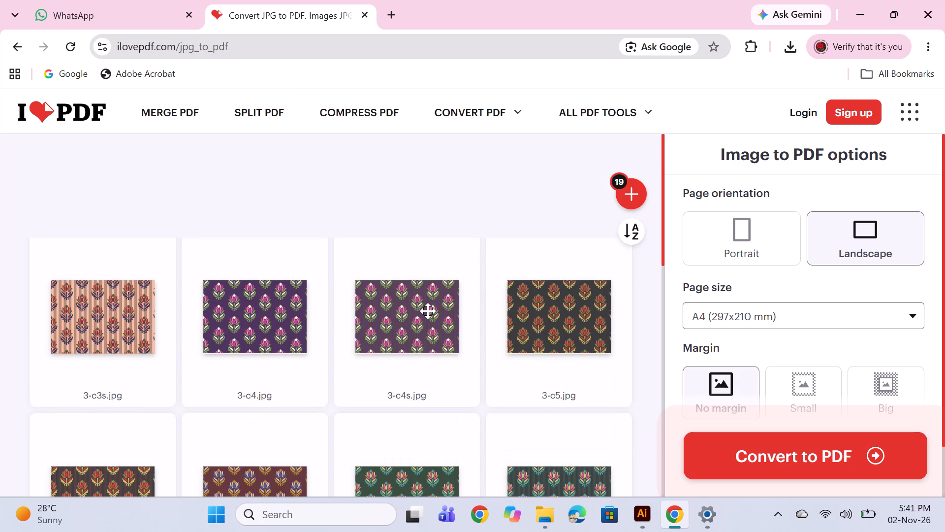
scroll(428, 311, "down", 10)
scroll(506, 344, "up", 5)
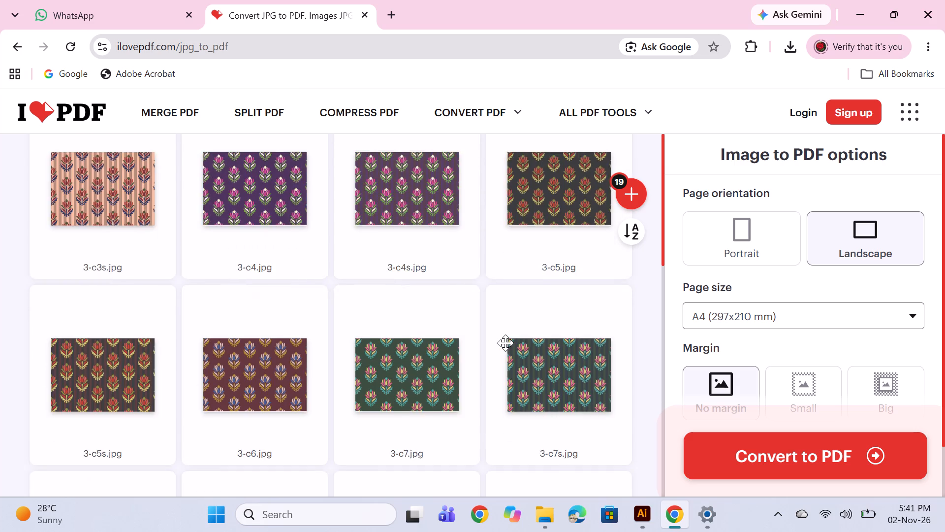
scroll(505, 343, "up", 4)
scroll(505, 343, "down", 4)
scroll(505, 343, "up", 6)
scroll(505, 343, "down", 9)
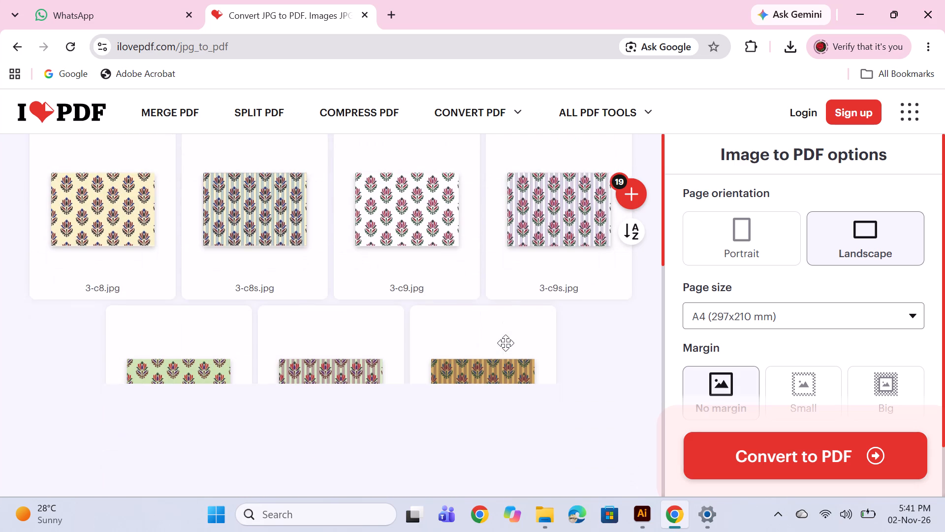
scroll(505, 343, "down", 3)
scroll(505, 343, "up", 7)
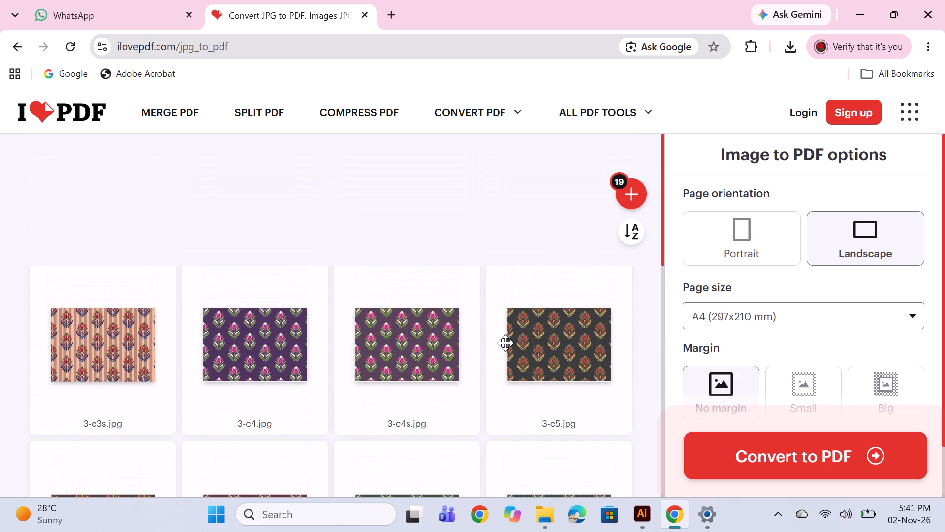
scroll(505, 343, "up", 5)
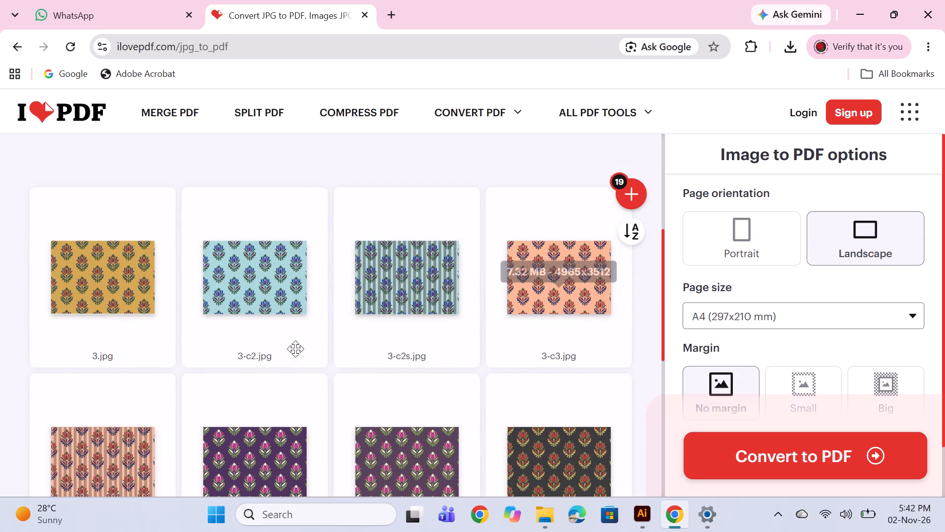
scroll(493, 357, "down", 8)
scroll(493, 354, "up", 5)
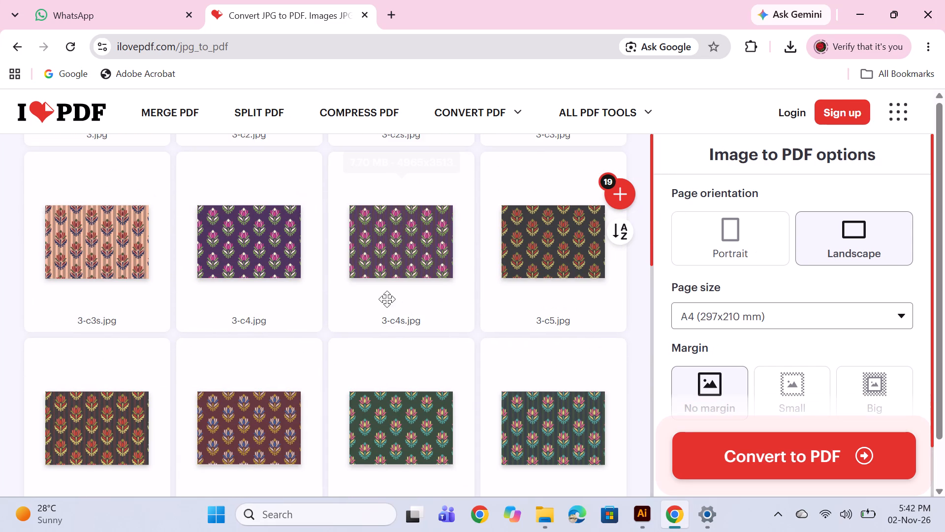
scroll(543, 301, "up", 4)
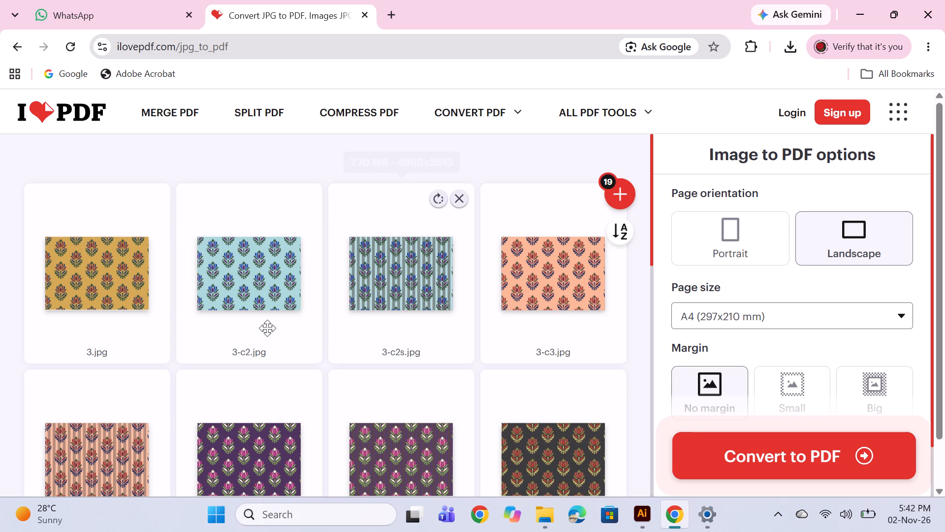
Check the floral thumbnails from 3.jpg through 3-c9s.jpg and the final row for order and missing colourways.
scroll(535, 302, "down", 4)
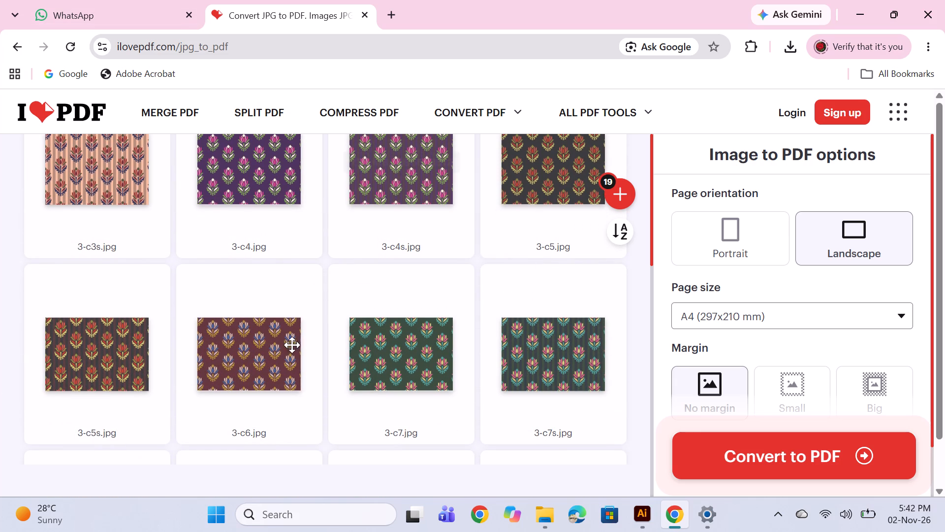
scroll(397, 336, "down", 3)
scroll(440, 326, "down", 1)
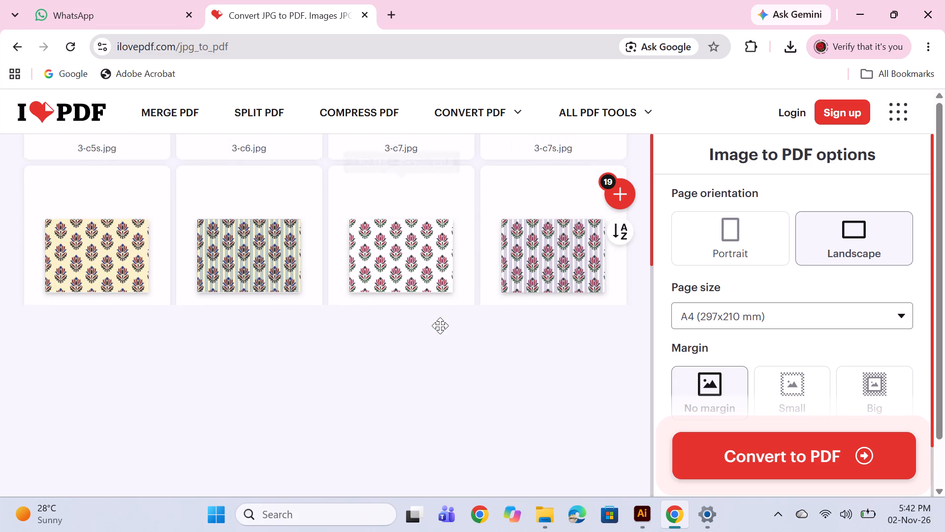
scroll(440, 326, "up", 4)
scroll(440, 326, "down", 5)
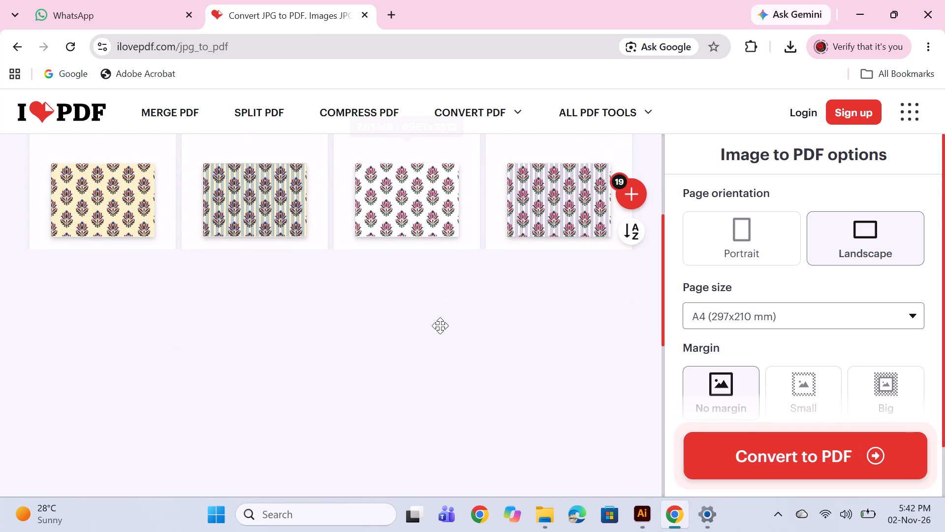
scroll(440, 326, "down", 2)
scroll(441, 325, "up", 5)
scroll(441, 325, "down", 1)
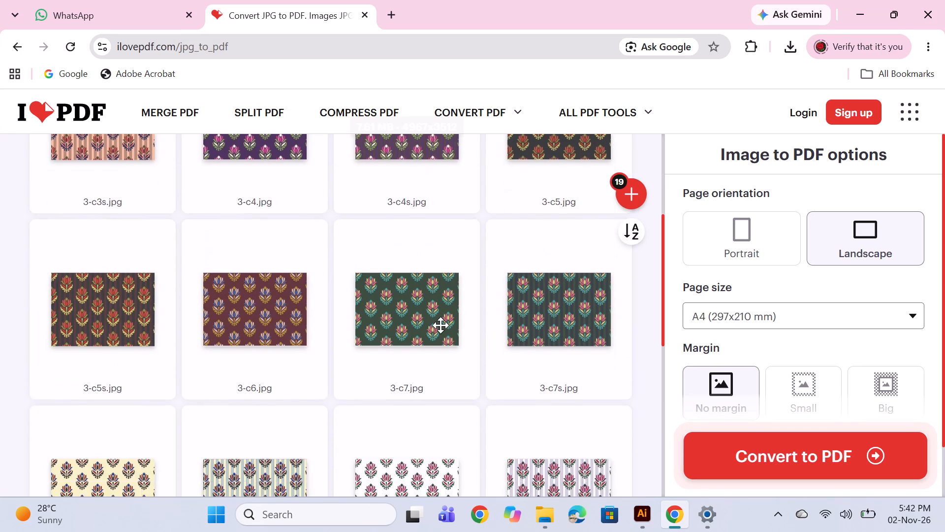
scroll(441, 325, "down", 4)
scroll(441, 325, "up", 5)
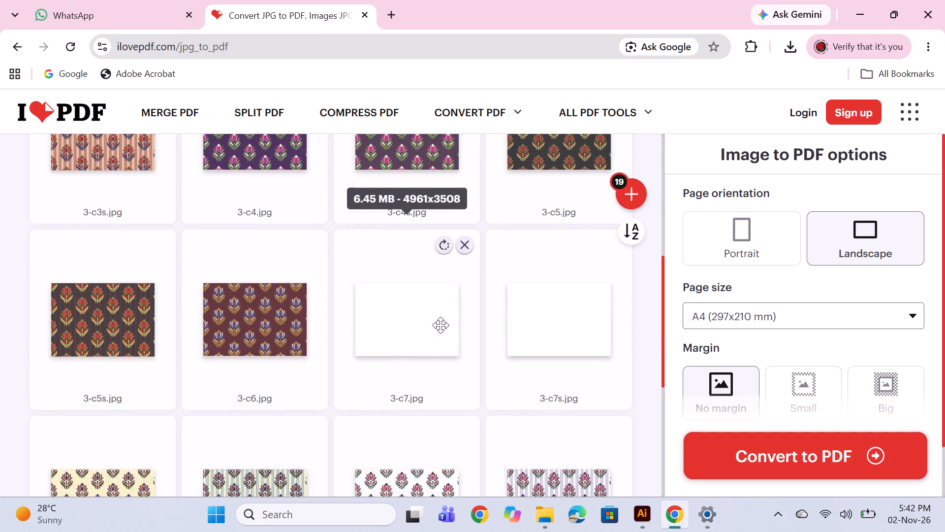
scroll(441, 325, "down", 7)
scroll(441, 325, "up", 2)
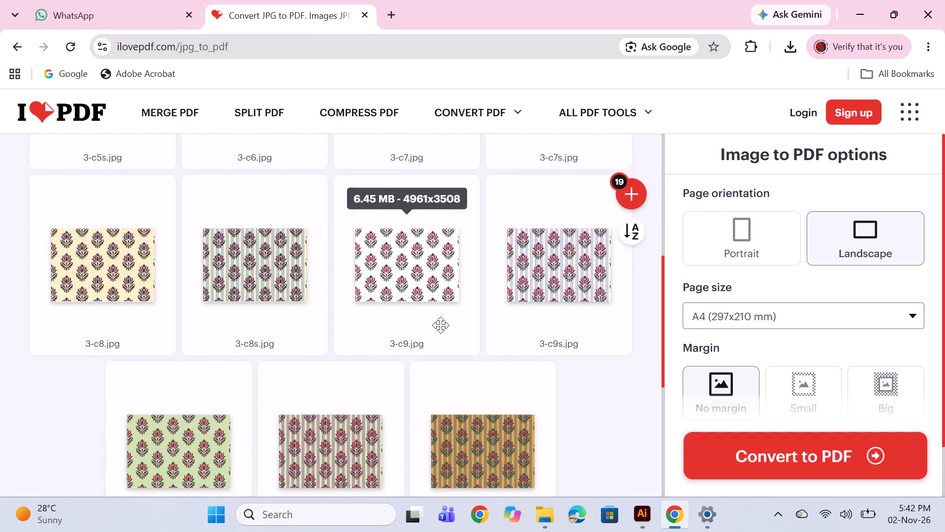
scroll(441, 325, "up", 4)
scroll(441, 325, "down", 3)
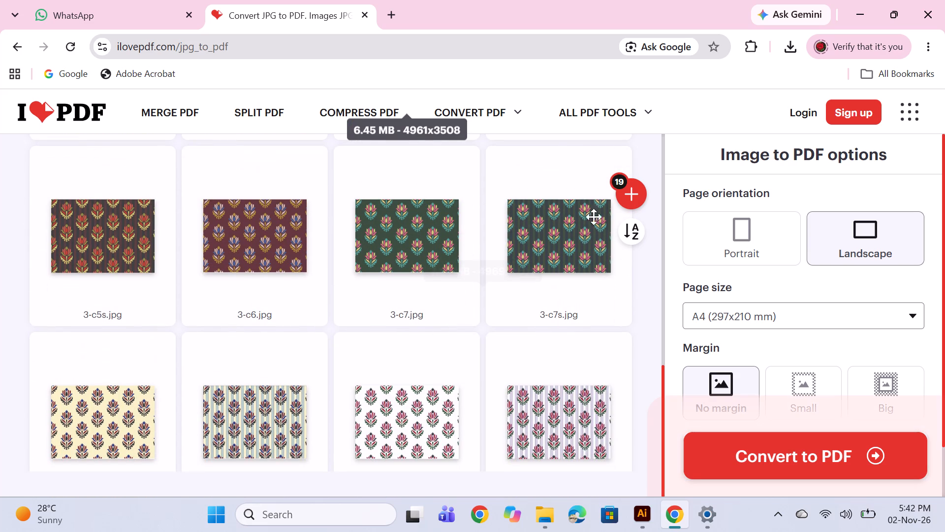
Try to open the file picker for adding more images to the JPG to PDF conversion.
left_click(624, 201)
left_click(635, 193)
triple_click(629, 197)
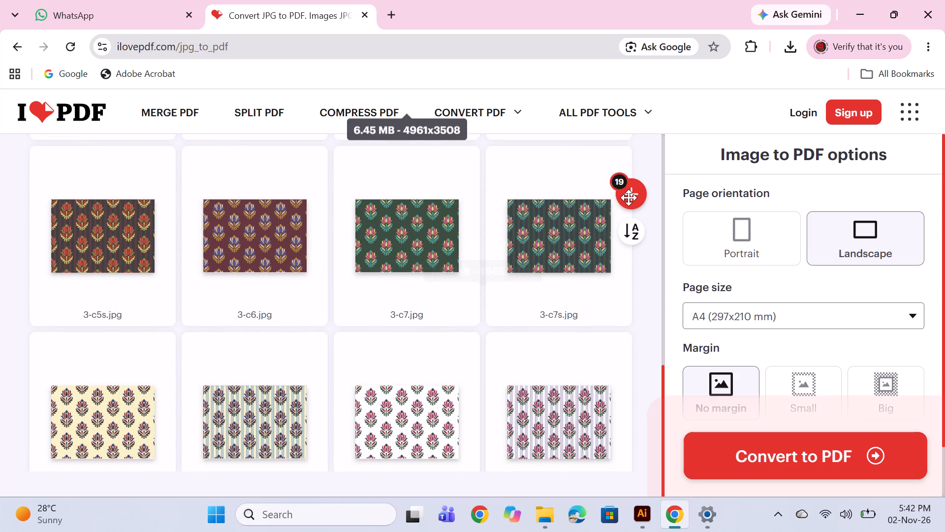
left_click(636, 195)
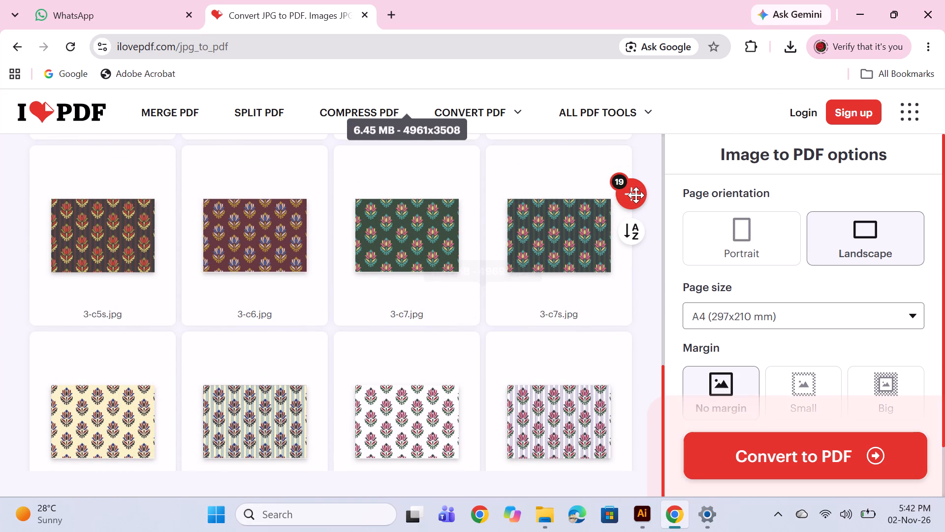
triple_click(635, 196)
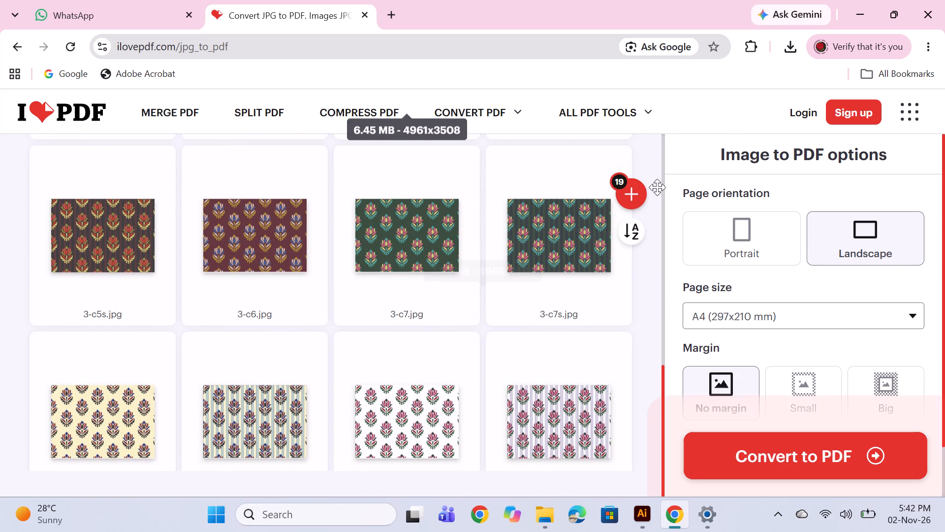
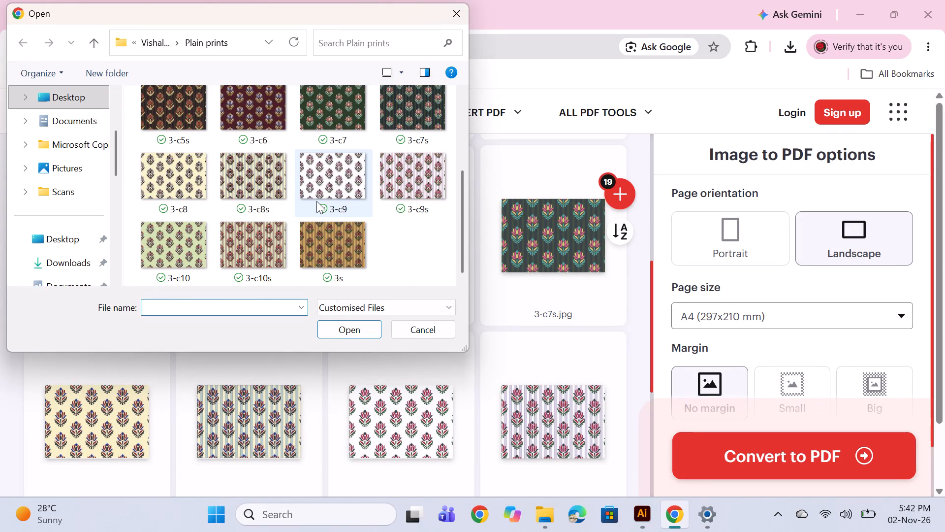
Look through the floral colourway JPGs in the Plain prints folder, from 3 to 3s, and close the file picker without adding any.
scroll(316, 201, "up", 3)
scroll(316, 201, "down", 1)
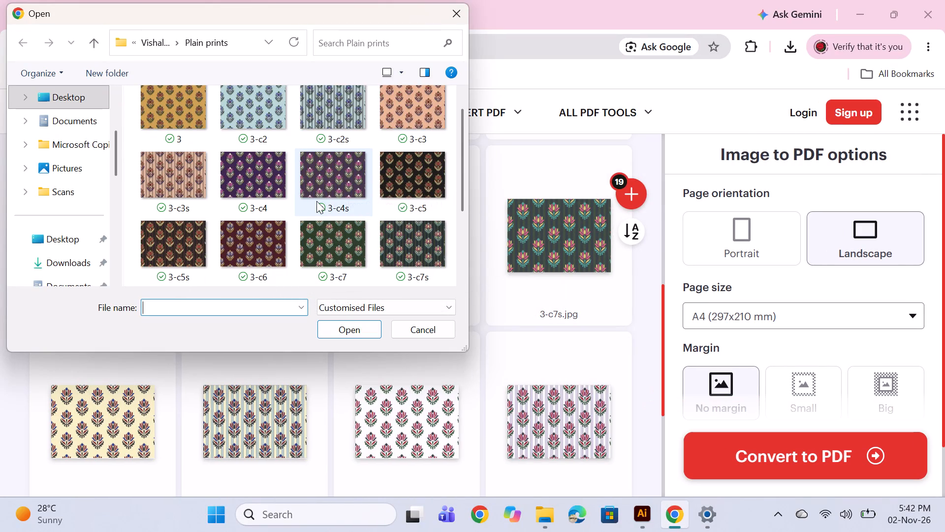
scroll(316, 201, "down", 1)
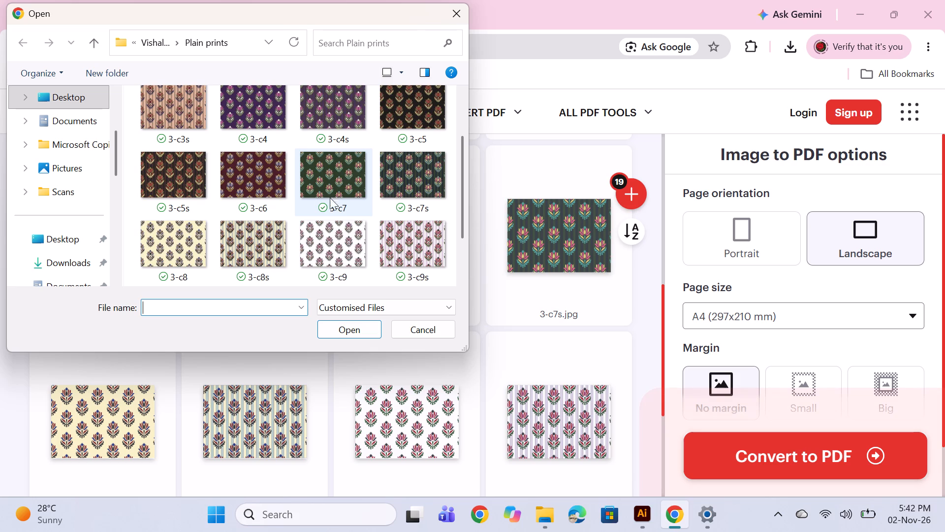
left_click(461, 17)
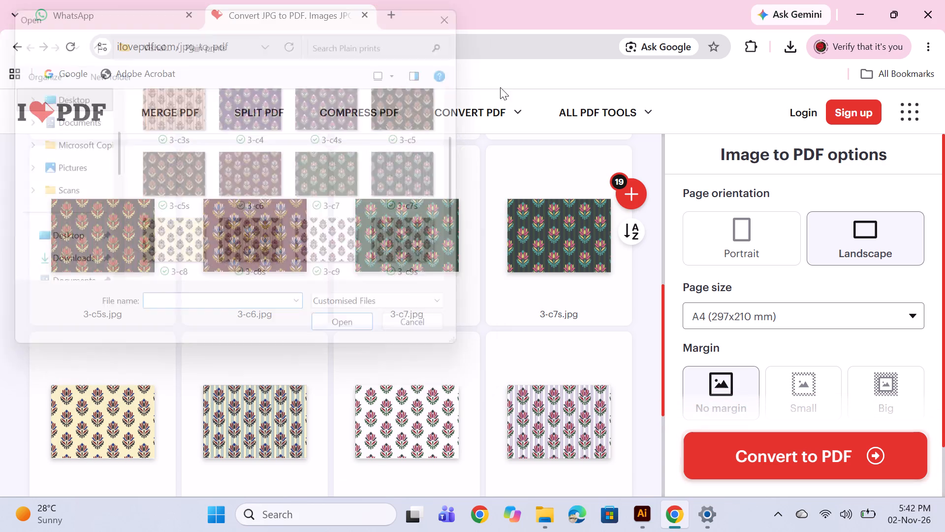
Switch to Illustrator and inspect the open striped colourway documents 3s.ai and 3-c5s.ai.
left_click(631, 525)
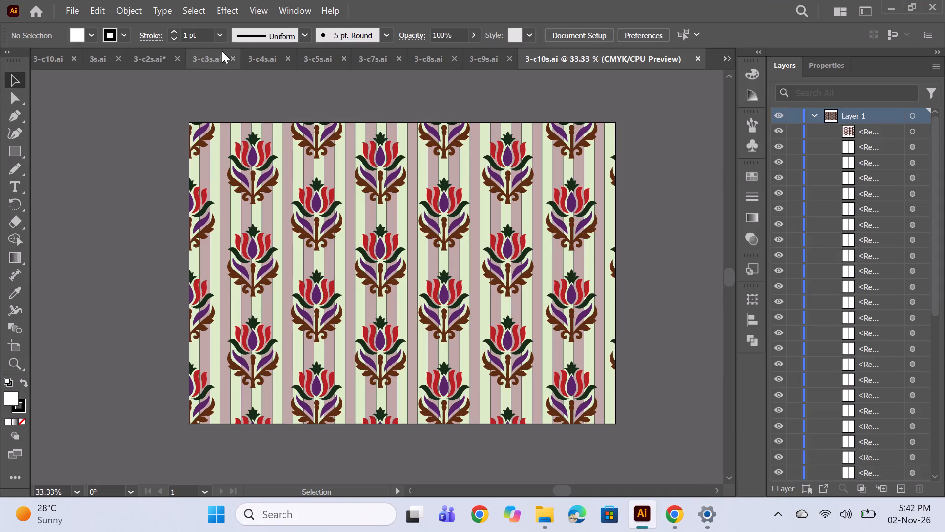
left_click(97, 60)
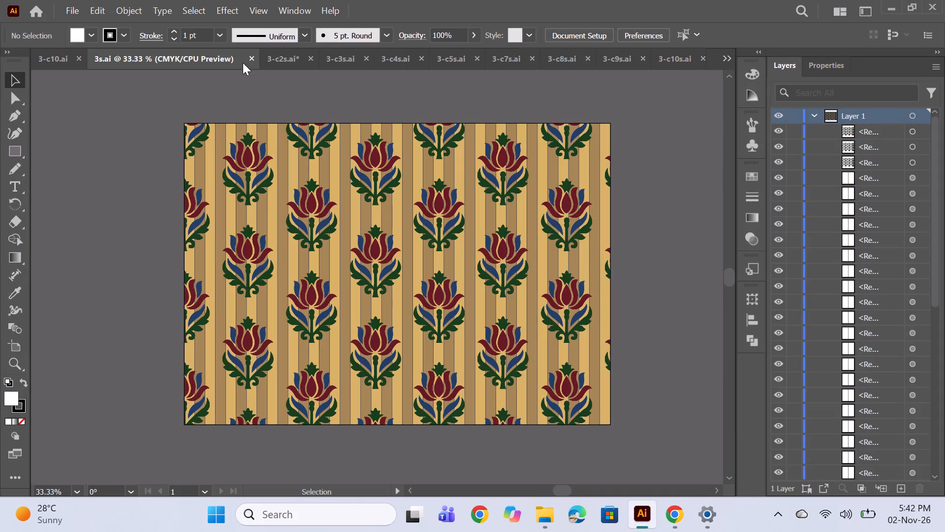
left_click(458, 66)
Switch to File Explorer to view the Illustrator and JPG files in the Plain prints folder.
left_click(545, 524)
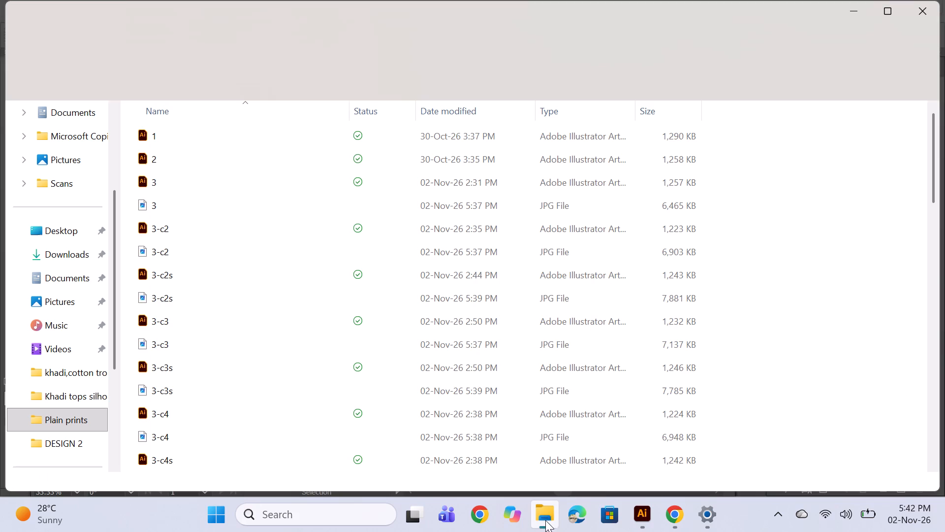
Open the 3-c6s Illustrator file from the Plain prints folder and export it as a JPEG named 3-c6s.
scroll(186, 258, "down", 3)
scroll(179, 353, "down", 1)
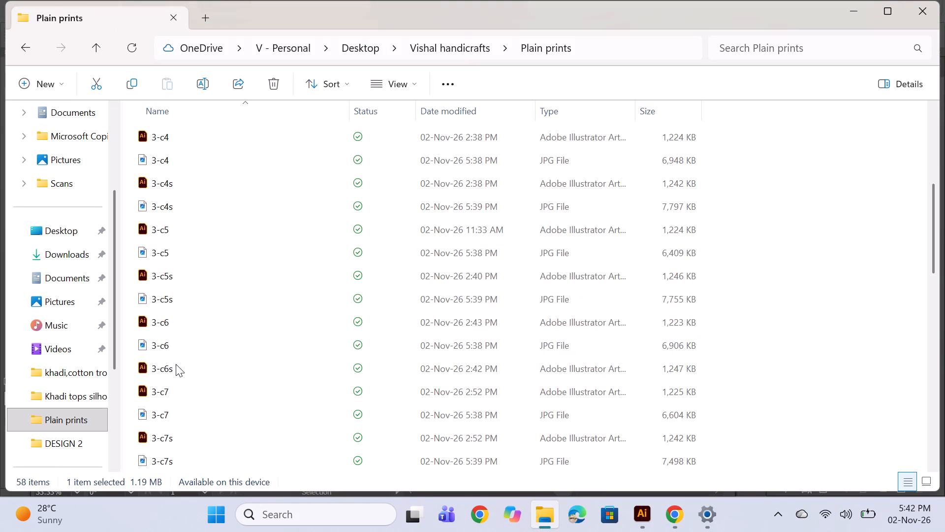
double_click(173, 373)
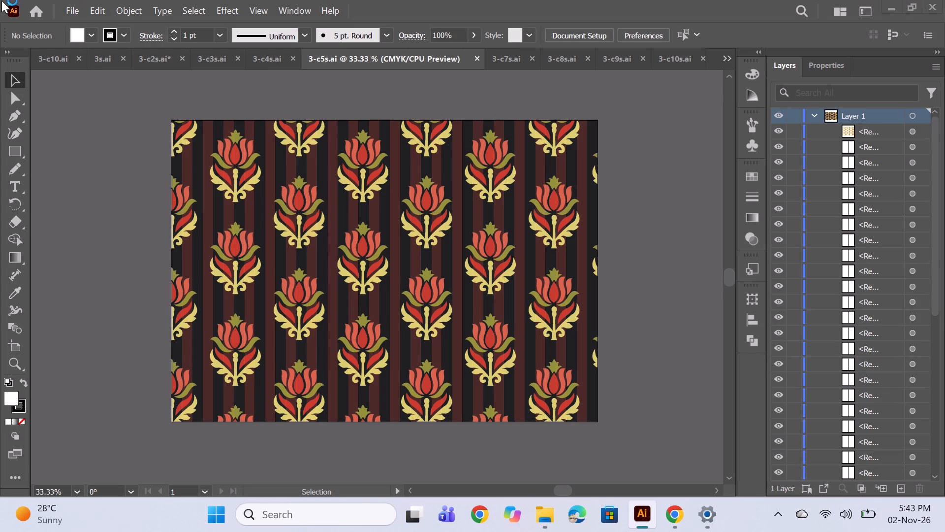
left_click(71, 12)
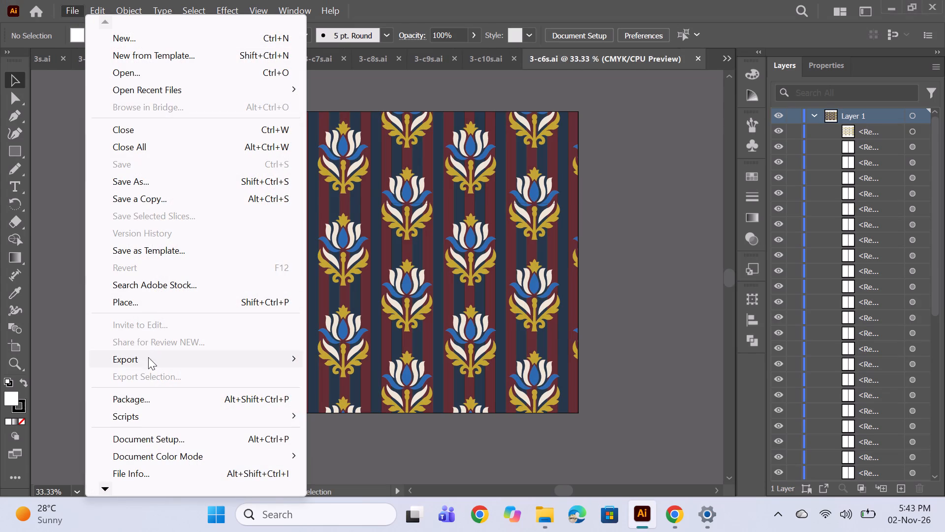
left_click(148, 357)
left_click(377, 381)
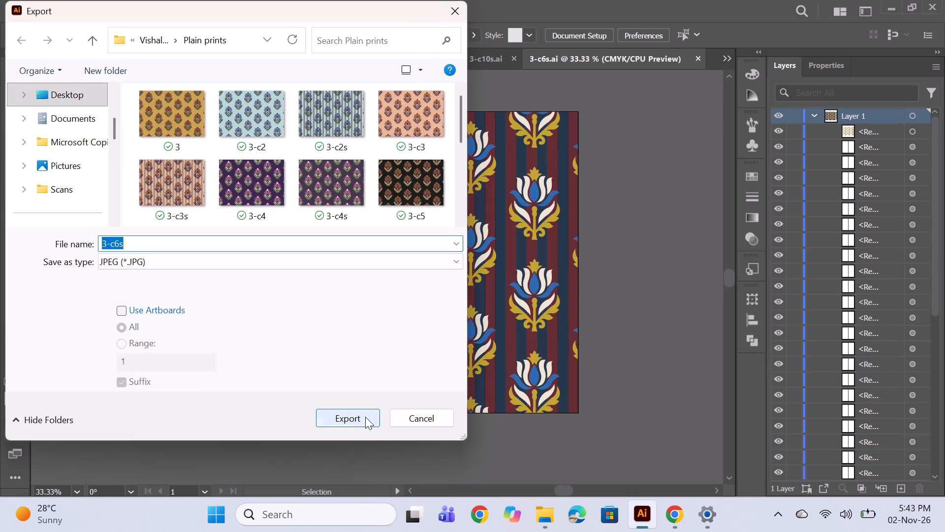
left_click(365, 417)
left_click(550, 458)
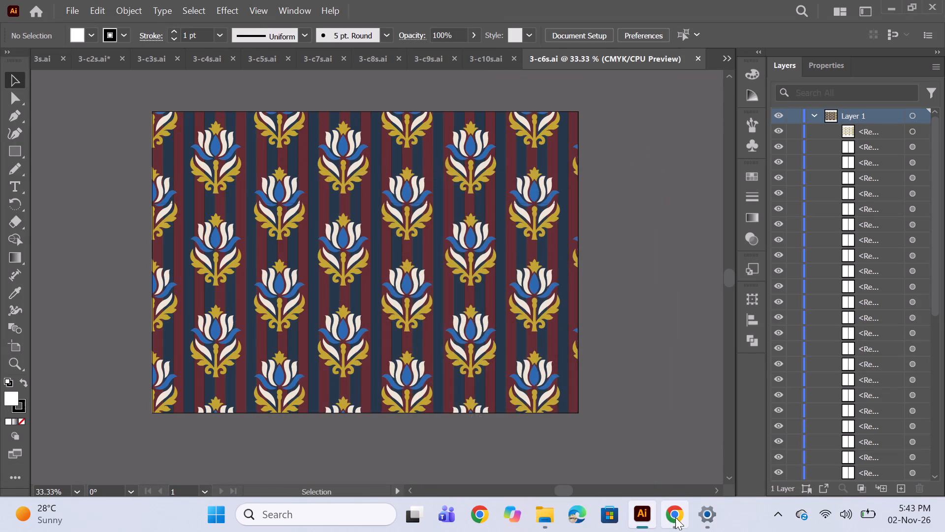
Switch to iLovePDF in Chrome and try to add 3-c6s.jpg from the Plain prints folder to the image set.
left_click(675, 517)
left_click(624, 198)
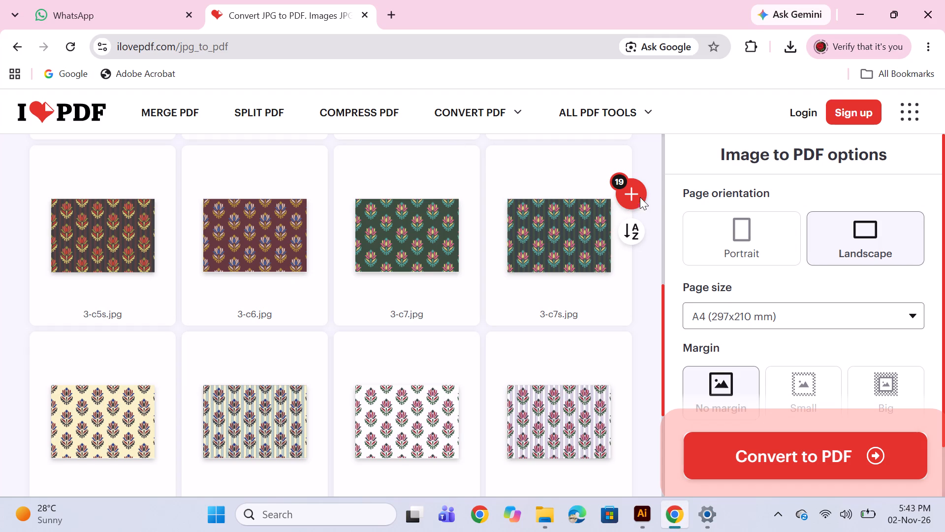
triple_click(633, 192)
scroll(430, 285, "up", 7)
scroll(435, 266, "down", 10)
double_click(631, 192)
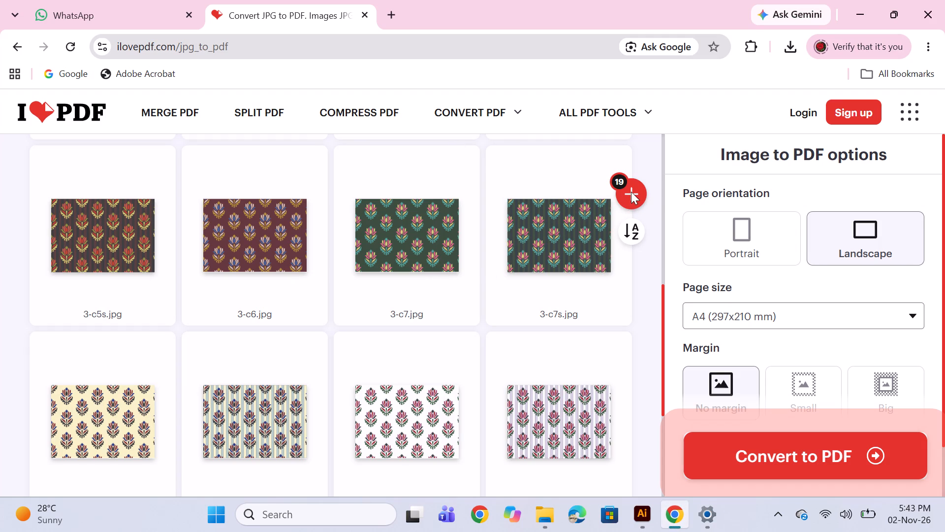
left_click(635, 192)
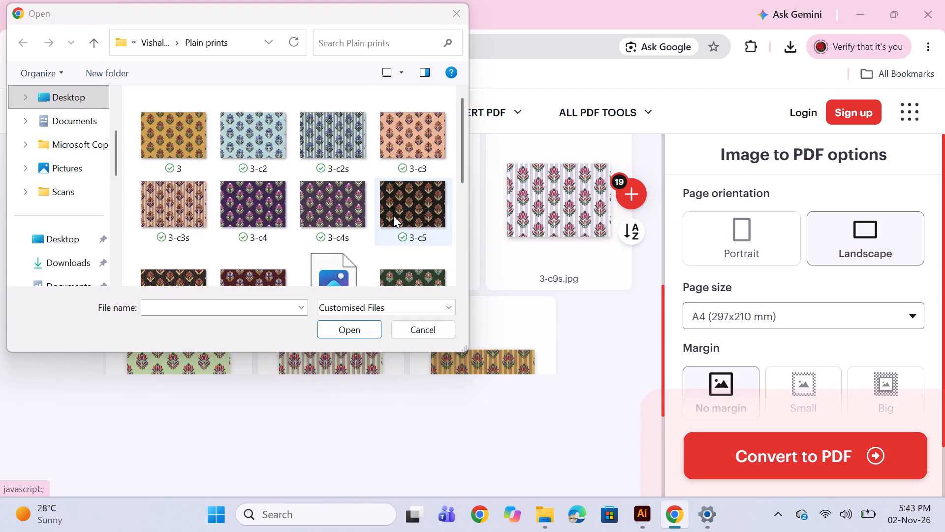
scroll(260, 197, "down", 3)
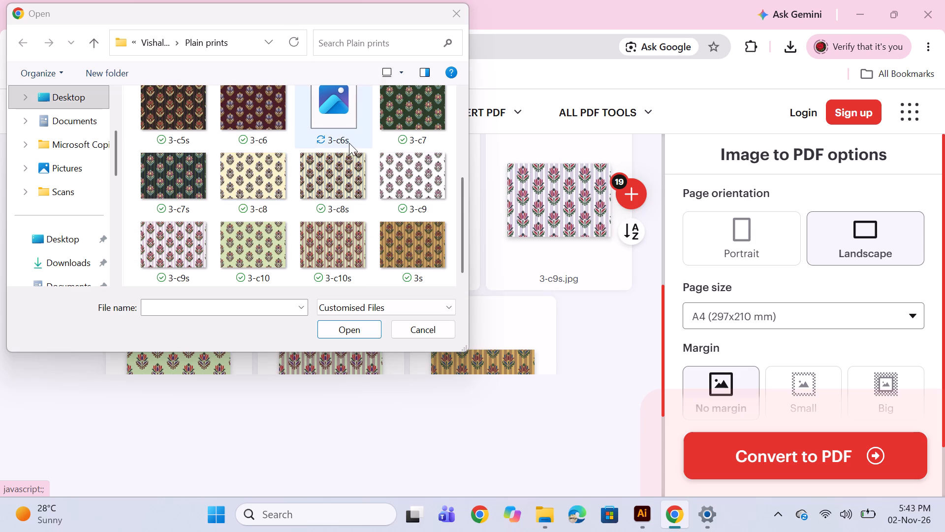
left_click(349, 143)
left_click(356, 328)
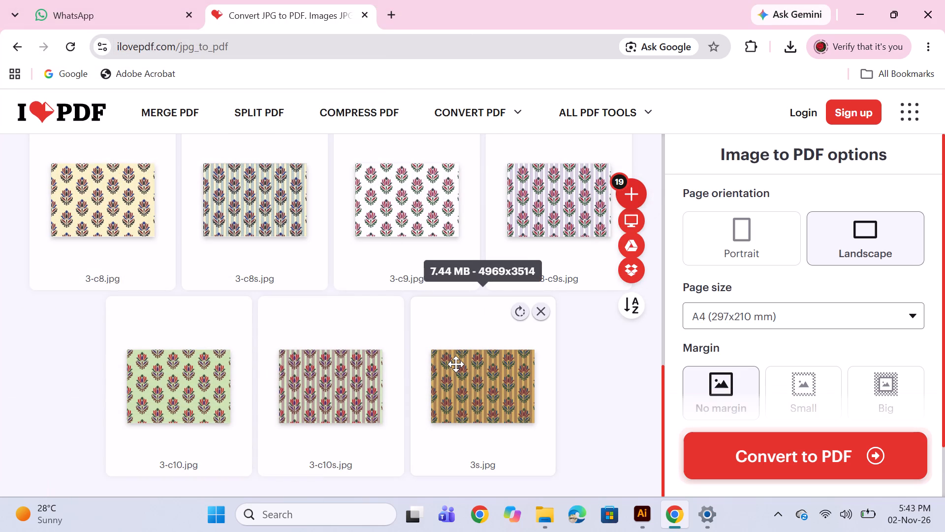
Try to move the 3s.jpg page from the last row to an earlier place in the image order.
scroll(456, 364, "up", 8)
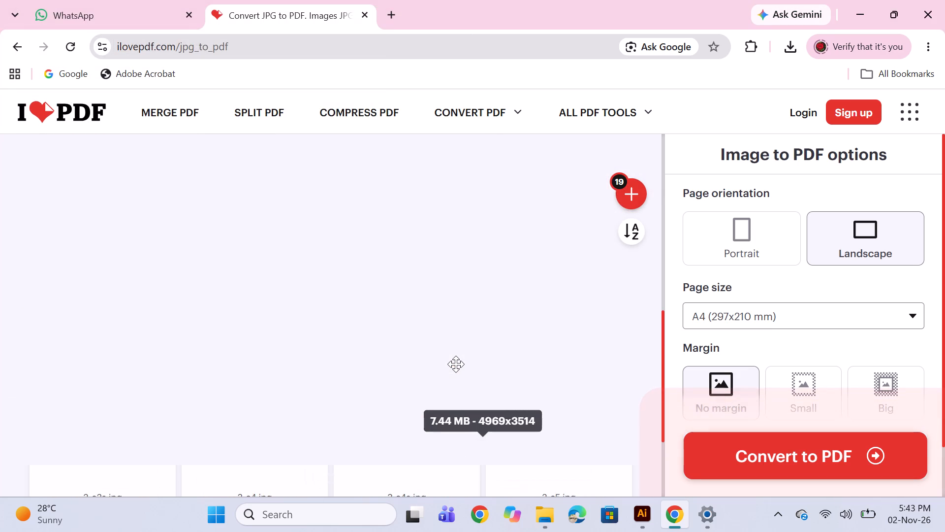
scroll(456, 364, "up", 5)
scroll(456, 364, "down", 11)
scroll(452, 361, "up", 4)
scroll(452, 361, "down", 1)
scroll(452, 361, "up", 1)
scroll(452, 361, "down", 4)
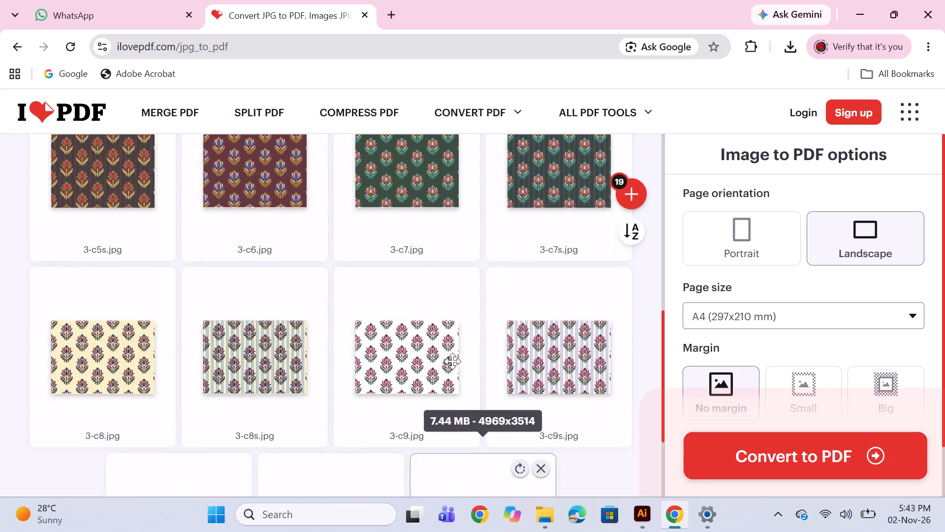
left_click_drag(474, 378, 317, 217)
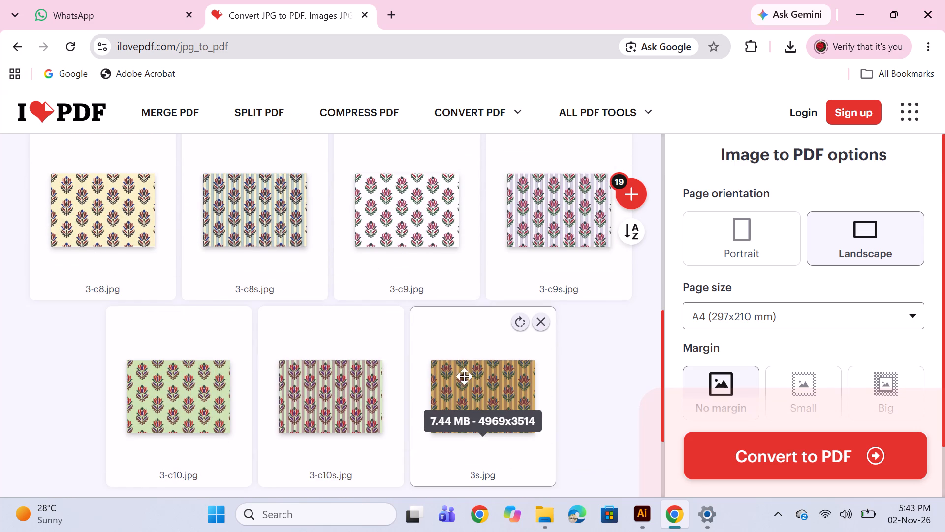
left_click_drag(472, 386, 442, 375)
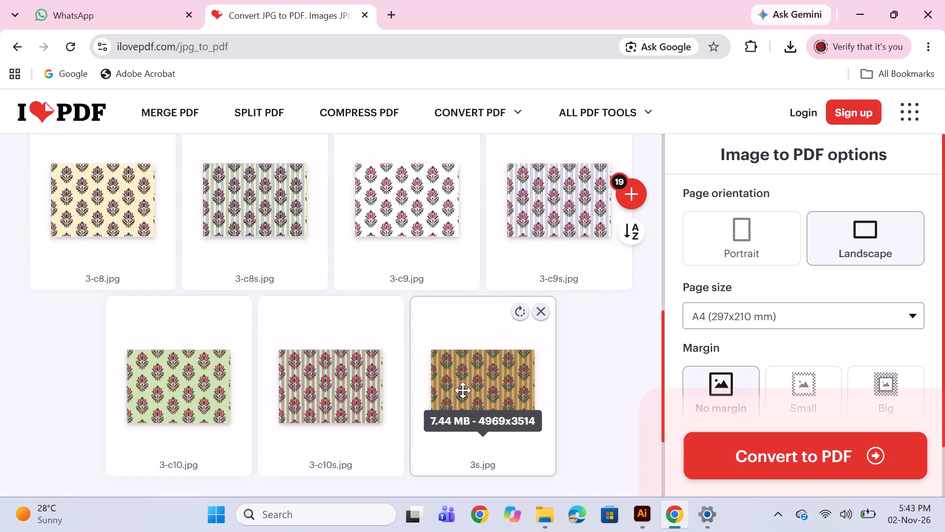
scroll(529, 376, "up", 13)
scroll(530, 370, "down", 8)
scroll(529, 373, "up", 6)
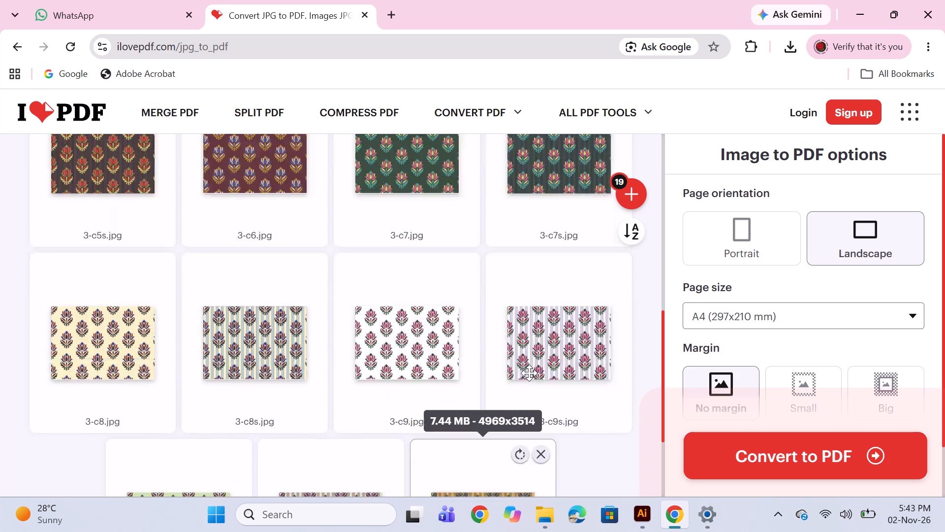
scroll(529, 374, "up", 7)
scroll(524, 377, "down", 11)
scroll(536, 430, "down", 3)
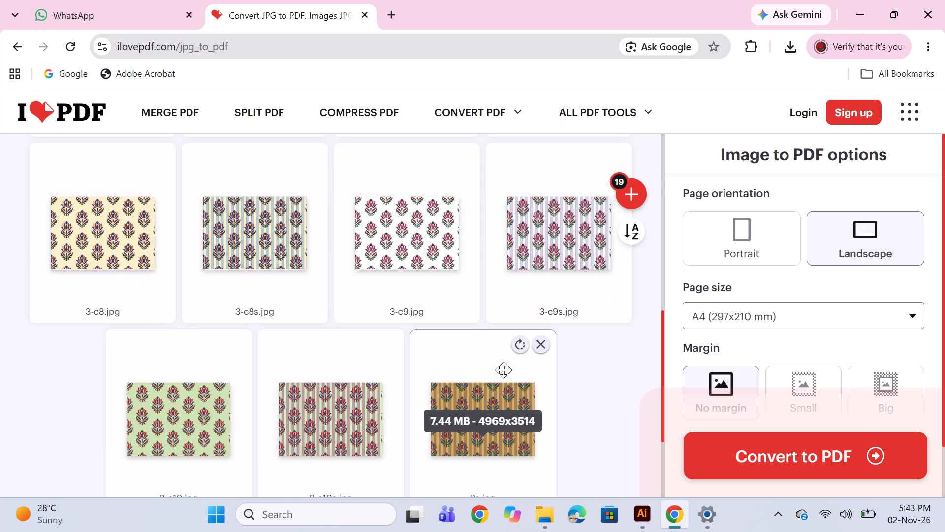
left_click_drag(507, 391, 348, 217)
Check the order of the floral pages again, from the upper rows through to the last row.
scroll(465, 378, "up", 12)
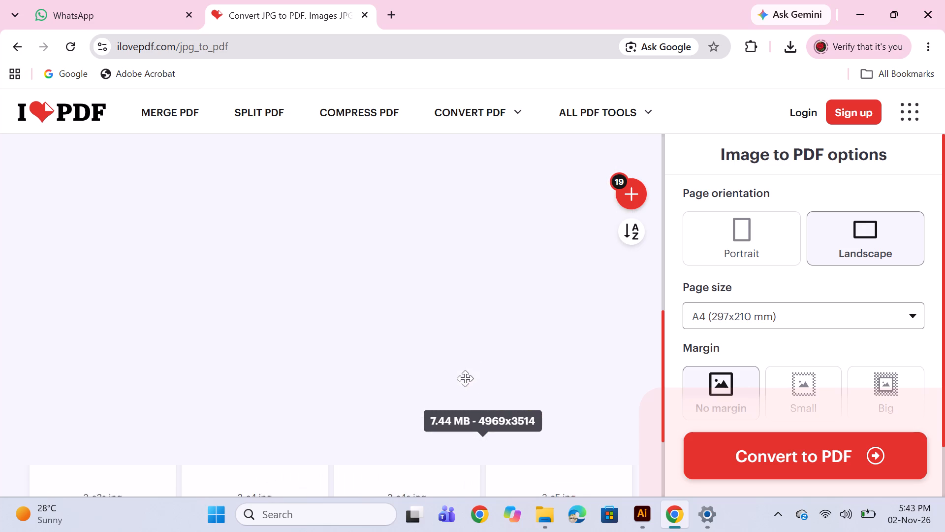
scroll(465, 378, "up", 2)
scroll(141, 365, "down", 2)
scroll(318, 344, "down", 11)
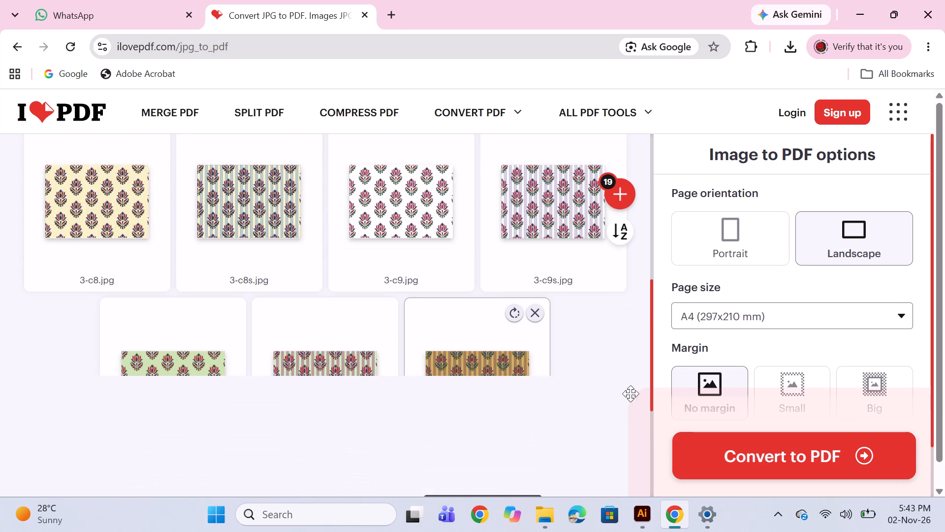
scroll(488, 381, "up", 1)
scroll(488, 381, "down", 1)
scroll(488, 381, "up", 13)
scroll(444, 373, "down", 1)
scroll(444, 373, "up", 1)
scroll(444, 373, "down", 1)
scroll(444, 373, "up", 6)
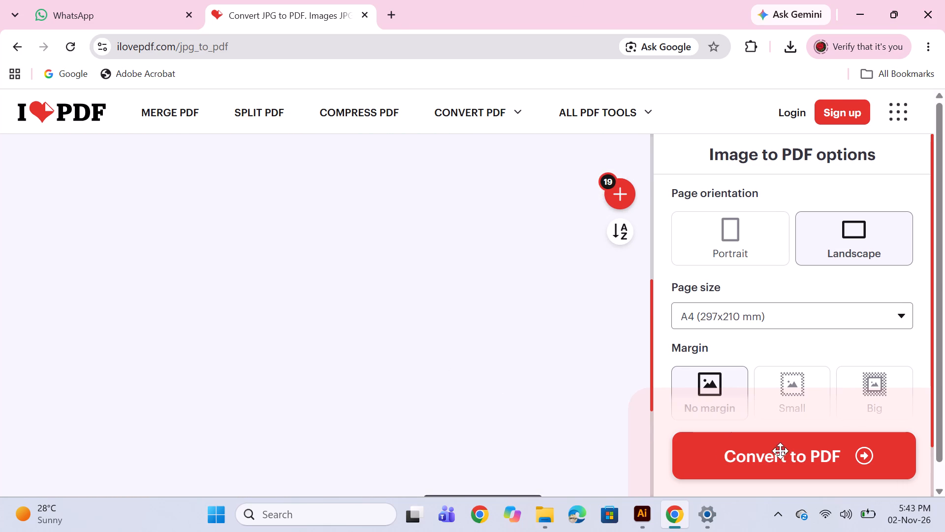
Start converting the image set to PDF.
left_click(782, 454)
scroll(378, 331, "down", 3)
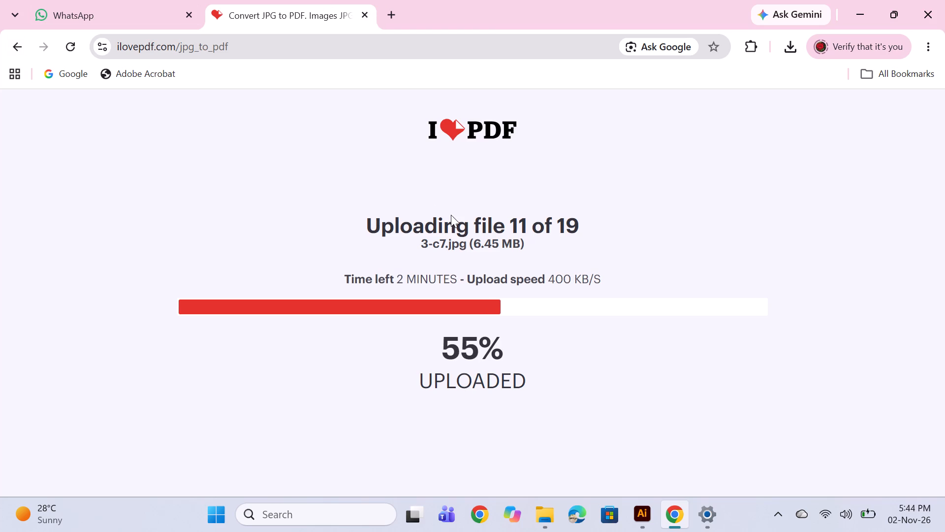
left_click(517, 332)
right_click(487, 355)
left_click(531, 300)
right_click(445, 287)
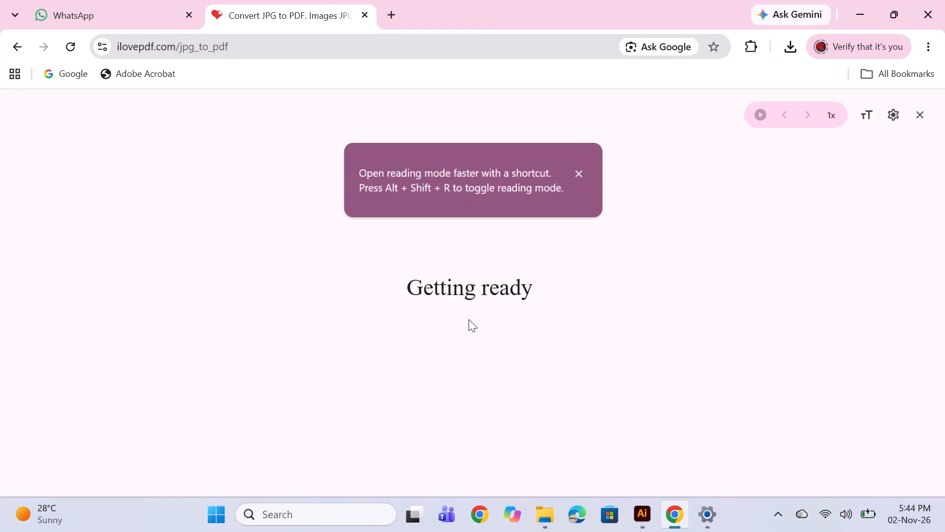
Leave the running upload, reopen iLovePDF's JPG to PDF converter from the search results, and load all pattern images from 3 through 3s, including 3-c6s.
left_click(15, 44)
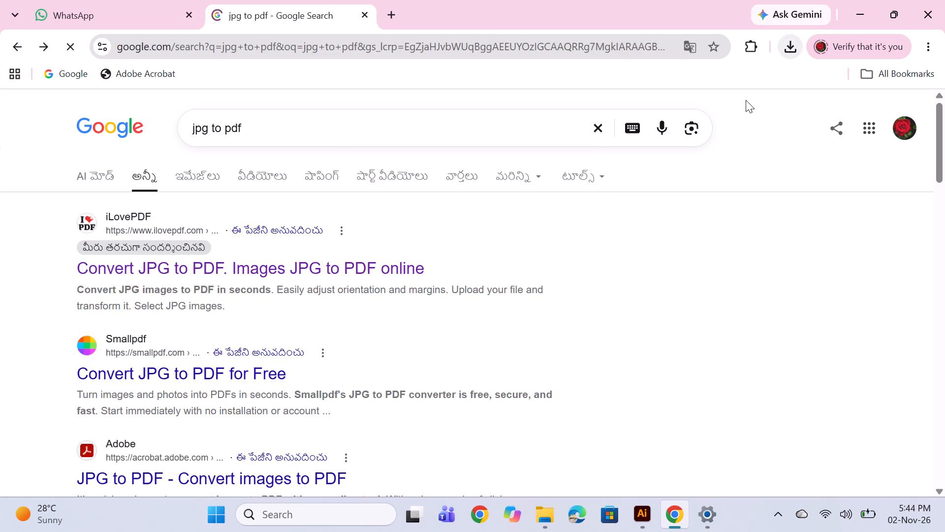
left_click(273, 16)
double_click(263, 263)
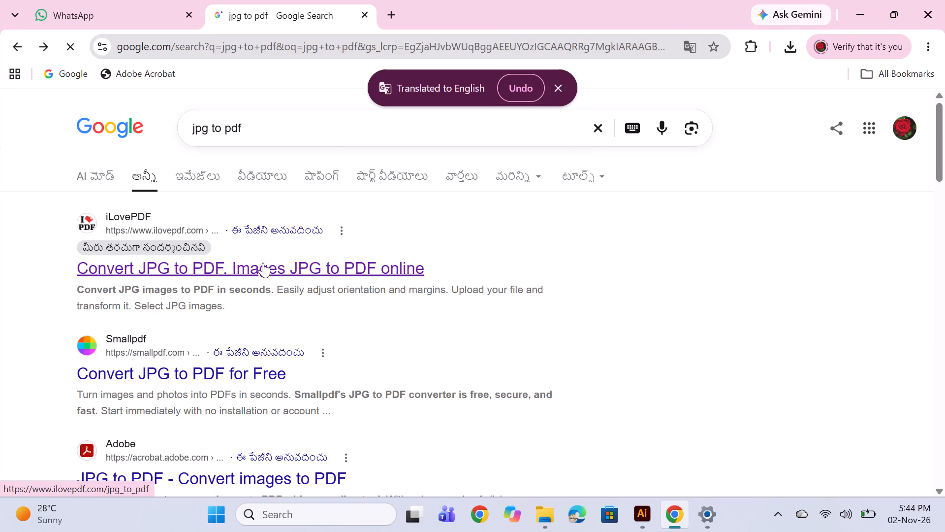
left_click(518, 291)
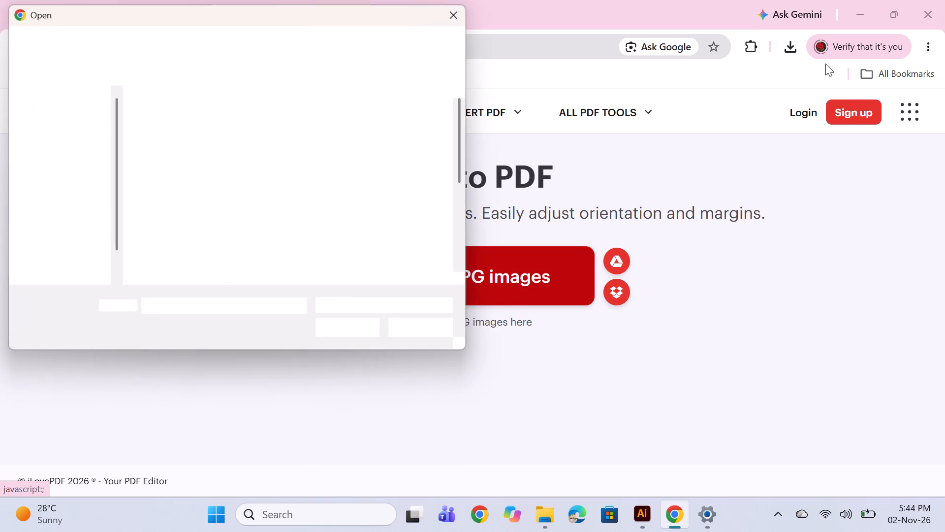
left_click(195, 156)
scroll(298, 187, "down", 4)
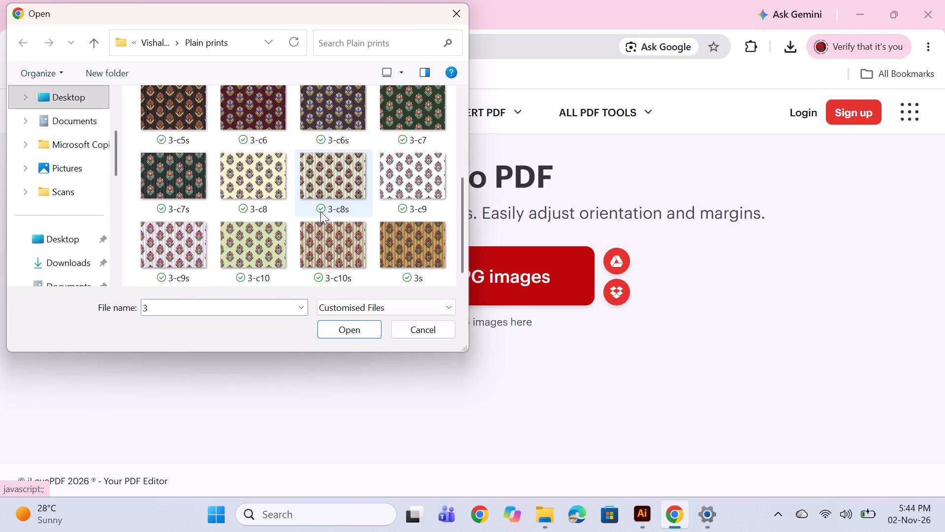
scroll(320, 211, "down", 6)
left_click(390, 253, "shift")
left_click(365, 327)
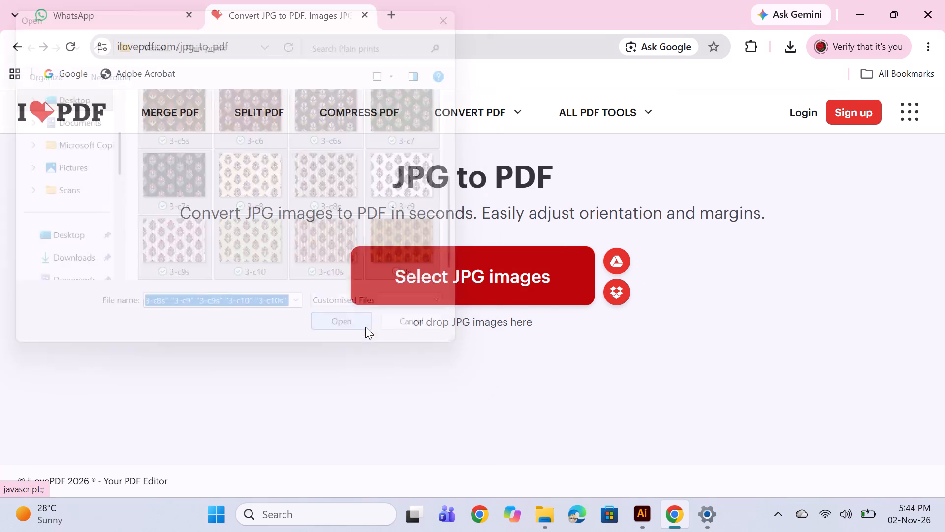
Try to set the page orientation of the newly loaded image set to Landscape.
scroll(539, 333, "down", 4)
left_click(849, 251)
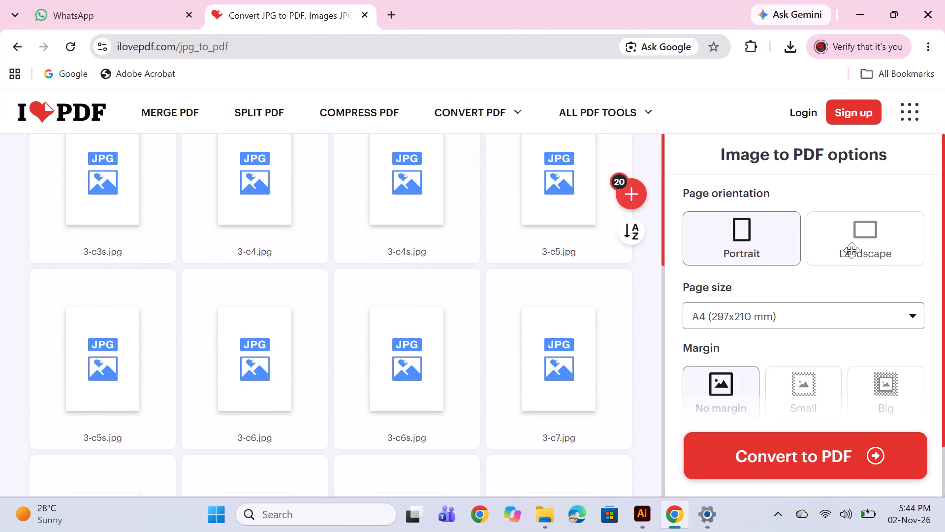
scroll(390, 293, "up", 12)
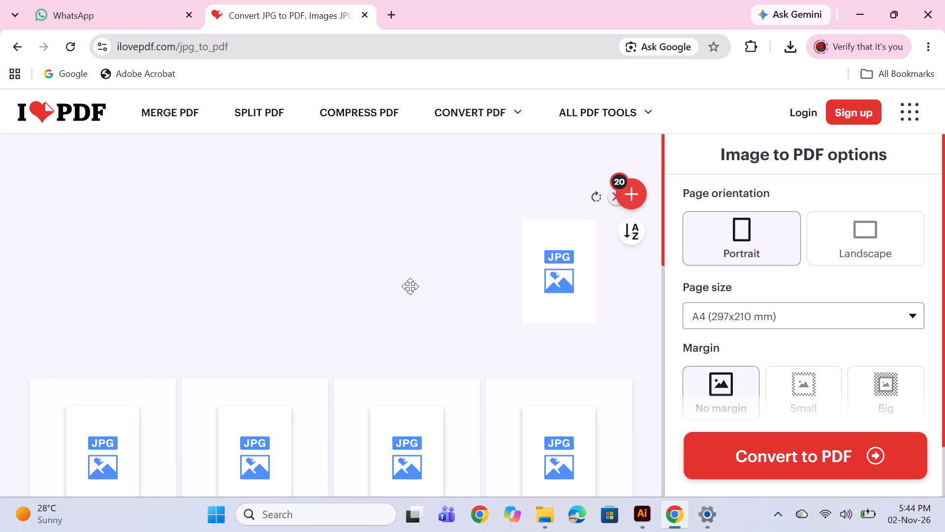
scroll(410, 286, "down", 19)
scroll(564, 295, "down", 5)
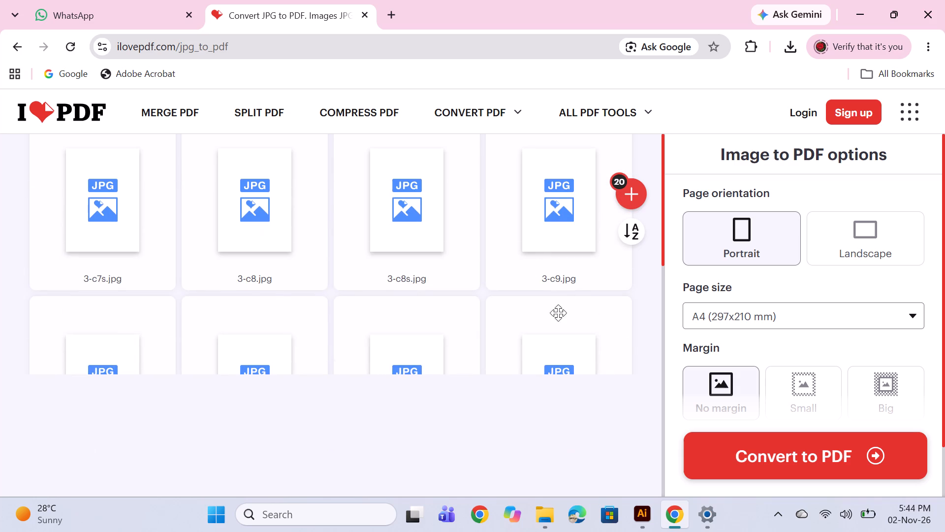
scroll(487, 339, "up", 2)
scroll(487, 339, "down", 1)
scroll(487, 339, "up", 20)
scroll(487, 339, "up", 2)
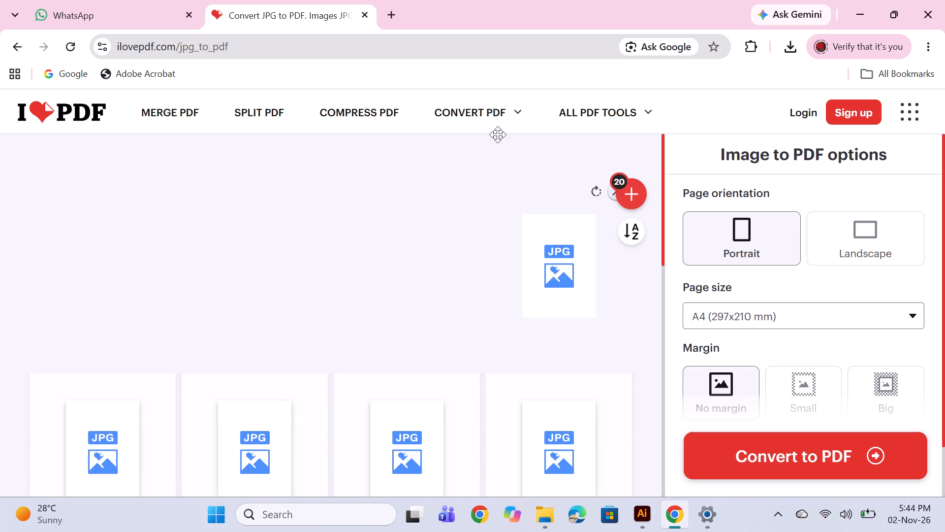
left_click(482, 165)
triple_click(840, 243)
left_click(840, 243)
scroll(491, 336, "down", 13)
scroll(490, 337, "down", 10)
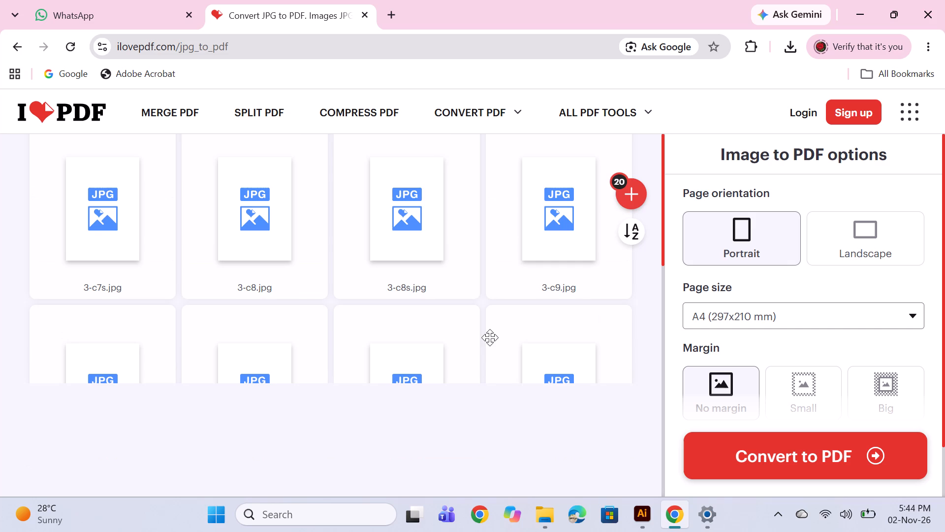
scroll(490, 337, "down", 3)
Switch to Illustrator and close the application together with its open floral pattern documents.
left_click(644, 516)
left_click(928, 1)
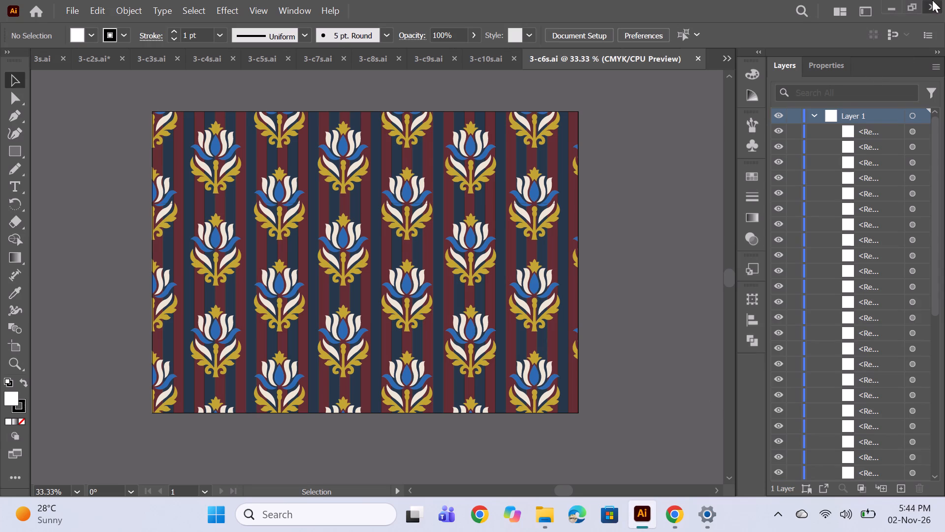
double_click(934, 3)
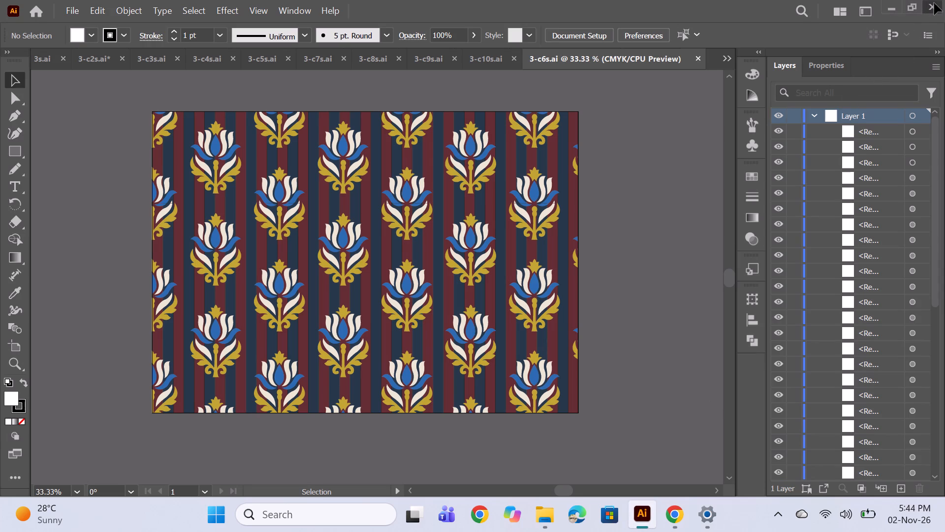
left_click(932, 4)
left_click(476, 278)
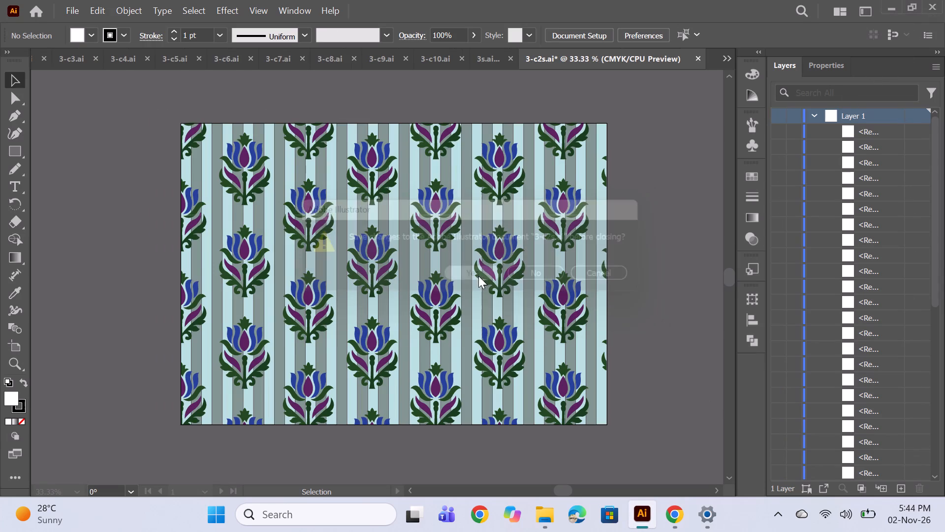
left_click(937, 6)
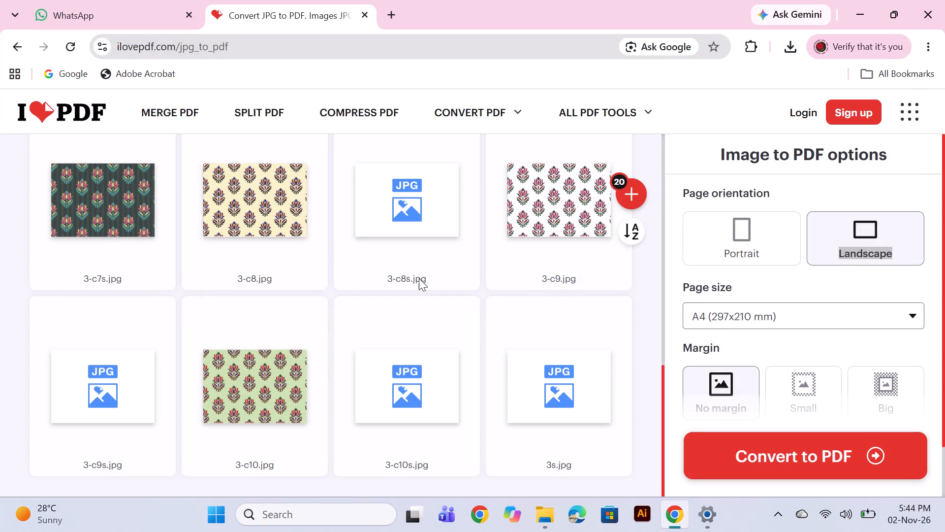
Set the page orientation of the image set to Landscape in the browser's JPG to PDF converter.
scroll(419, 278, "up", 13)
left_click(895, 238)
Try to move 3s.jpg from the end of the image set to the place between 3.jpg and 3-c2.jpg.
scroll(487, 257, "down", 12)
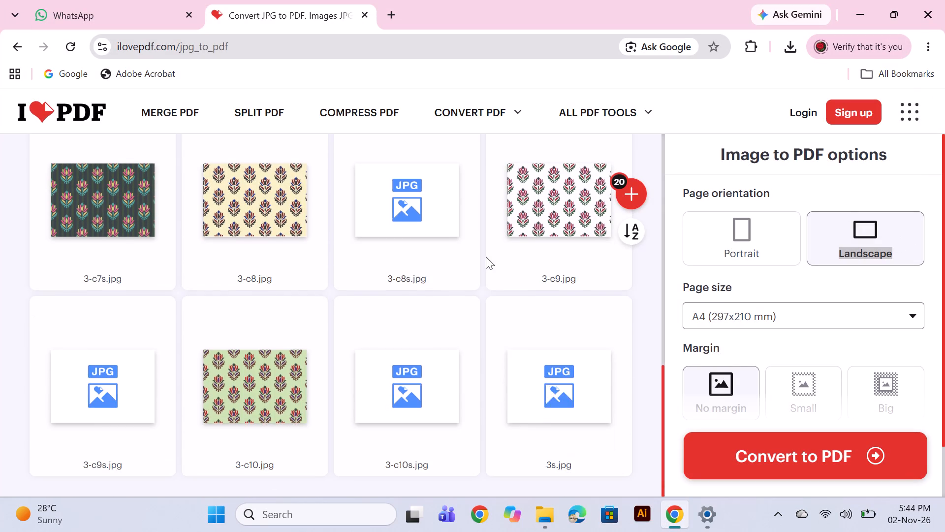
scroll(486, 257, "down", 8)
scroll(550, 359, "down", 1)
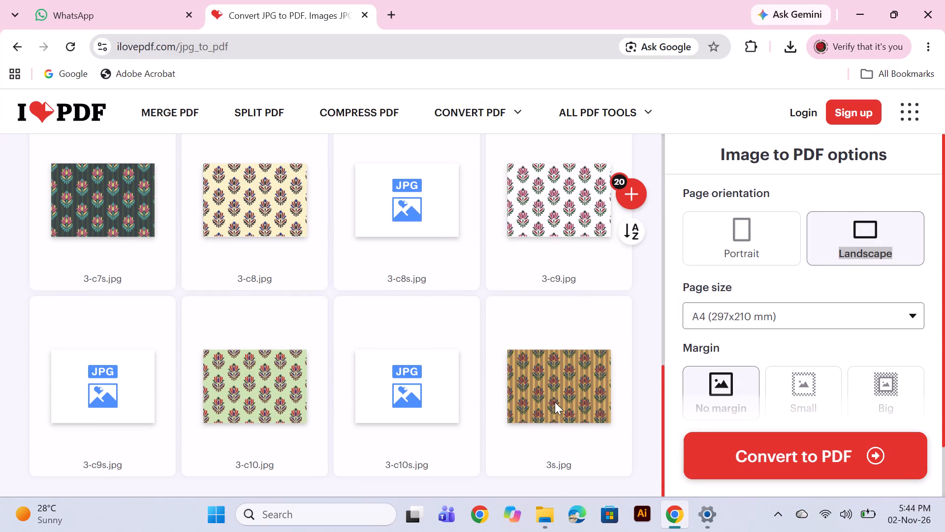
left_click_drag(555, 402, 404, 280)
left_click_drag(553, 398, 372, 231)
left_click_drag(554, 423, 328, 265)
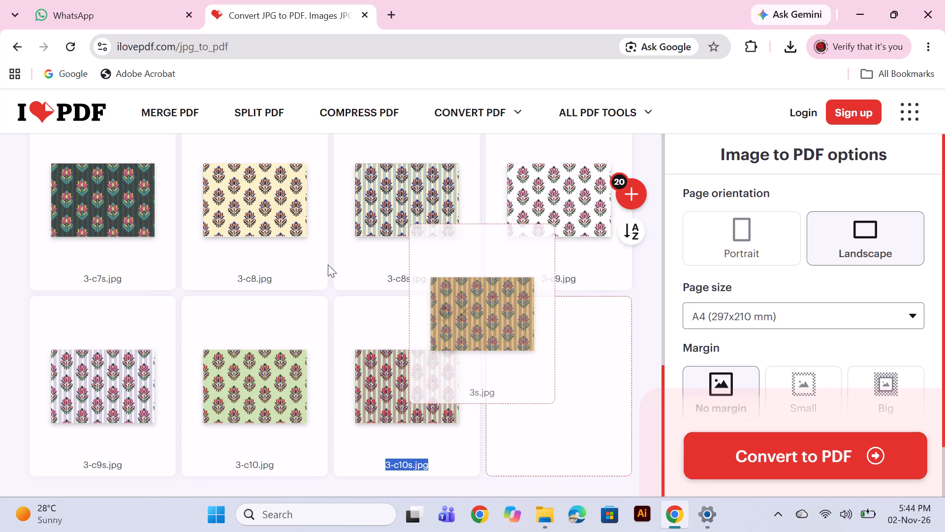
left_click_drag(328, 265, 290, 235)
left_click_drag(483, 321, 335, 245)
scroll(565, 317, "up", 4)
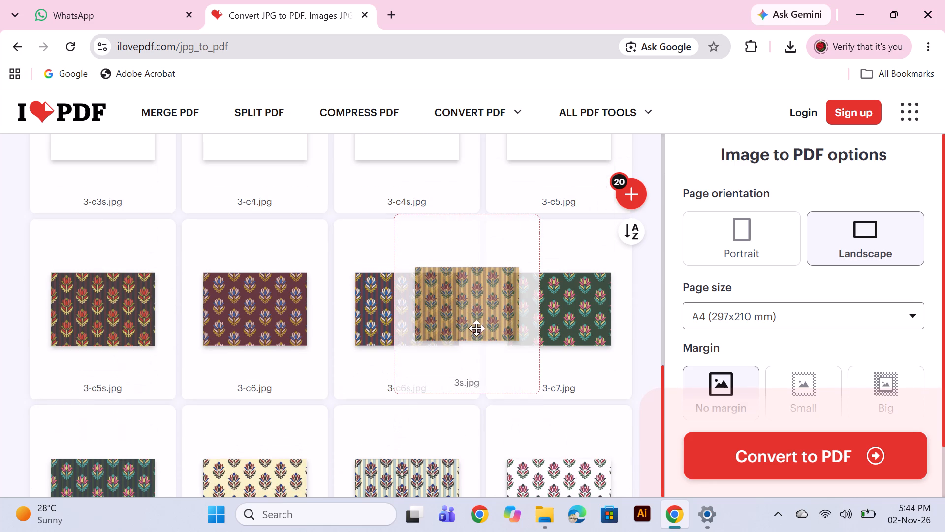
left_click_drag(476, 328, 322, 255)
scroll(468, 283, "up", 10)
left_click_drag(475, 312, 193, 295)
left_click_drag(480, 310, 229, 312)
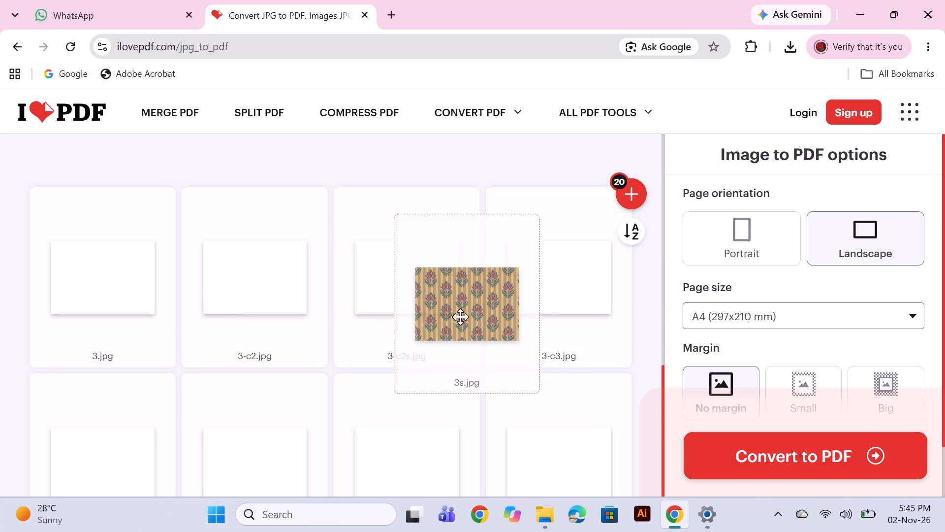
scroll(460, 317, "up", 5)
left_click_drag(491, 321, 183, 304)
left_click_drag(432, 328, 201, 322)
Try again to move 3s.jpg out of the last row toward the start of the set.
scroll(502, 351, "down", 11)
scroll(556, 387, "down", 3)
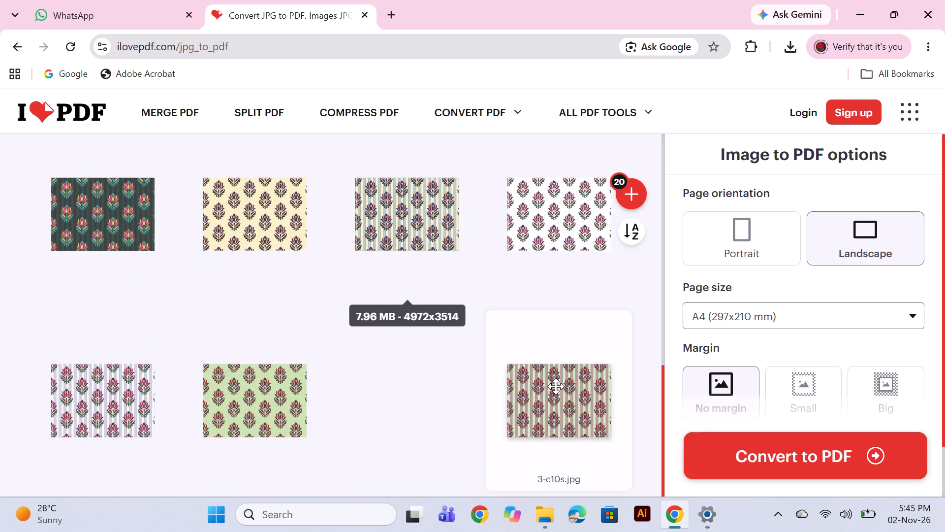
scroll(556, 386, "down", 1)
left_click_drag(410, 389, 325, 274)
Check the page order across the whole image set, from 3.jpg through to the last row.
scroll(515, 354, "up", 16)
scroll(524, 345, "down", 6)
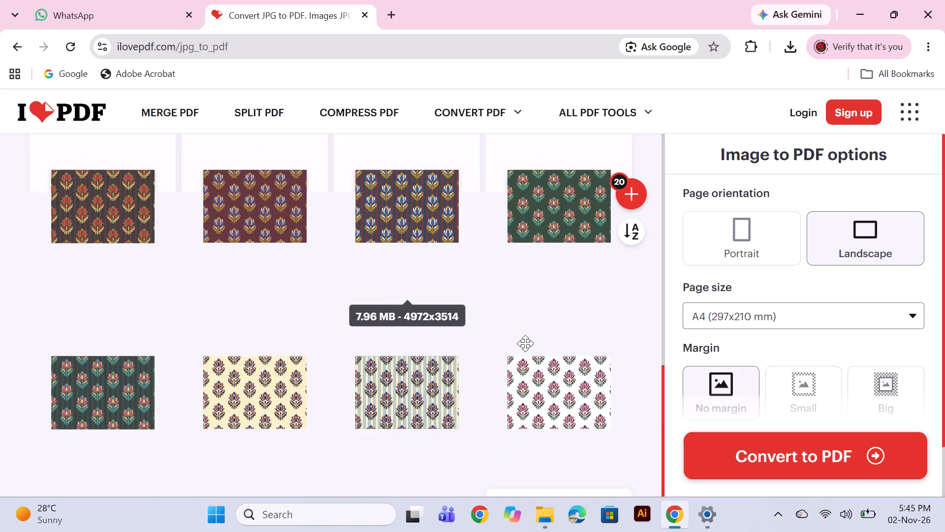
scroll(525, 343, "down", 5)
scroll(434, 373, "up", 2)
scroll(436, 373, "down", 1)
scroll(437, 373, "up", 2)
scroll(505, 367, "up", 6)
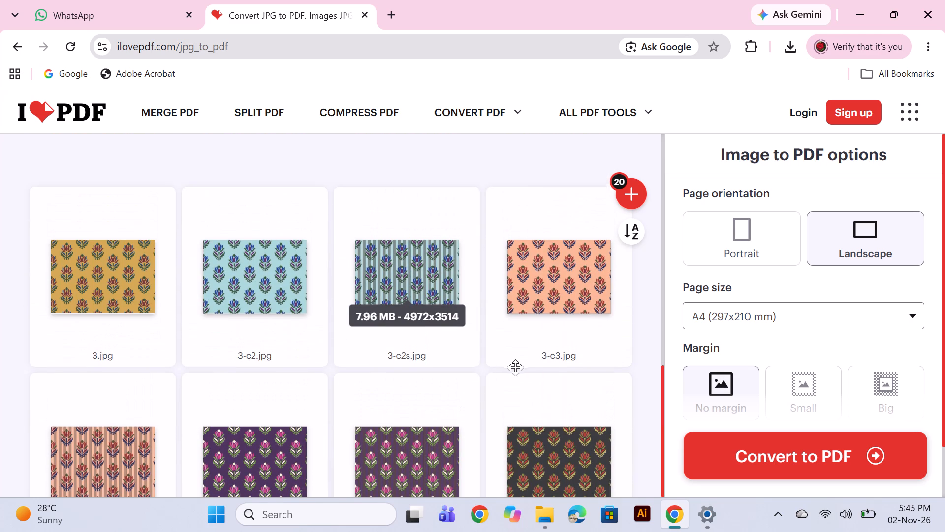
scroll(526, 366, "up", 3)
scroll(527, 364, "down", 5)
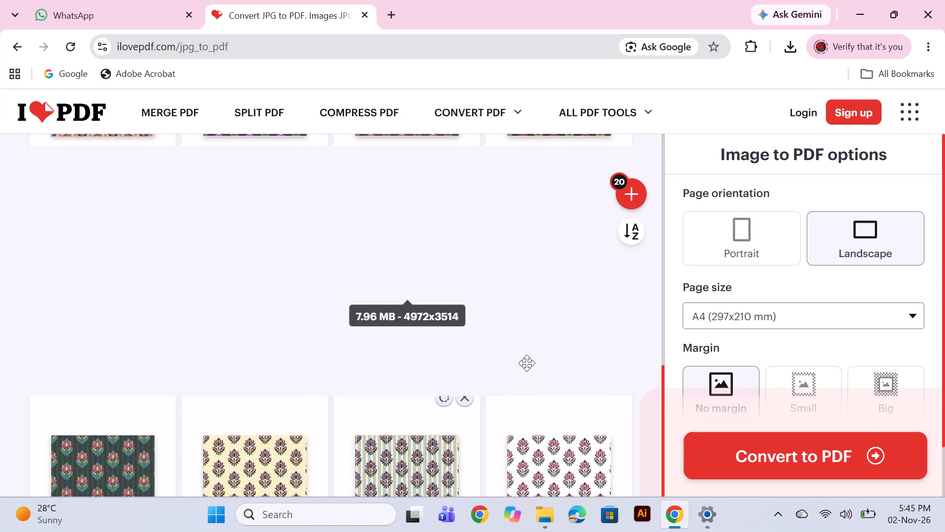
scroll(527, 363, "down", 7)
Try to move 3s.jpg up from the last row toward its place after 3.jpg.
left_click_drag(421, 362, 381, 277)
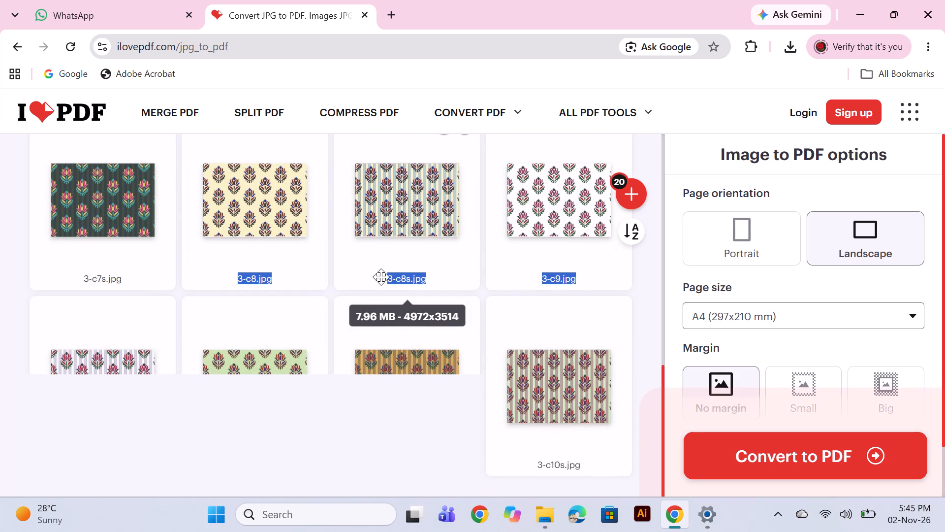
left_click_drag(381, 277, 380, 275)
left_click(119, 447)
left_click(538, 10)
left_click_drag(418, 376, 380, 259)
scroll(471, 330, "up", 4)
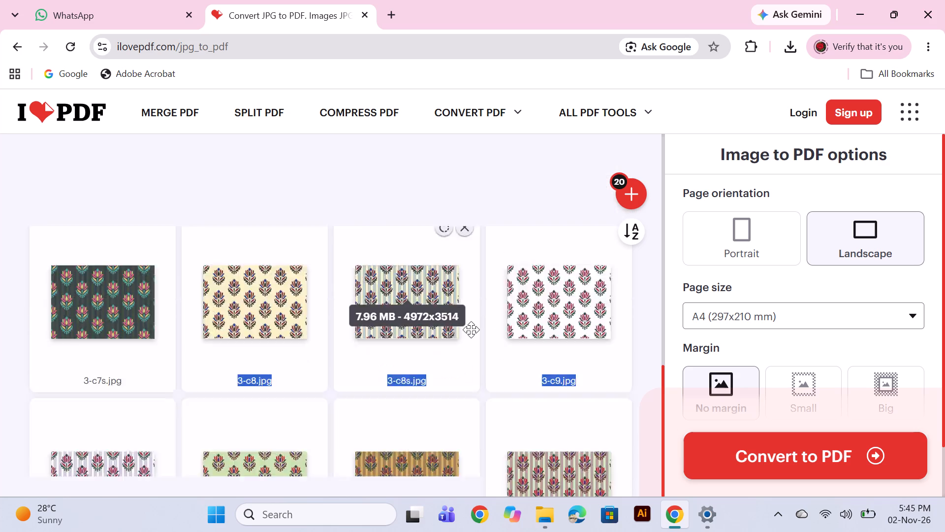
scroll(471, 330, "up", 20)
scroll(474, 327, "down", 13)
left_click_drag(438, 363, 434, 344)
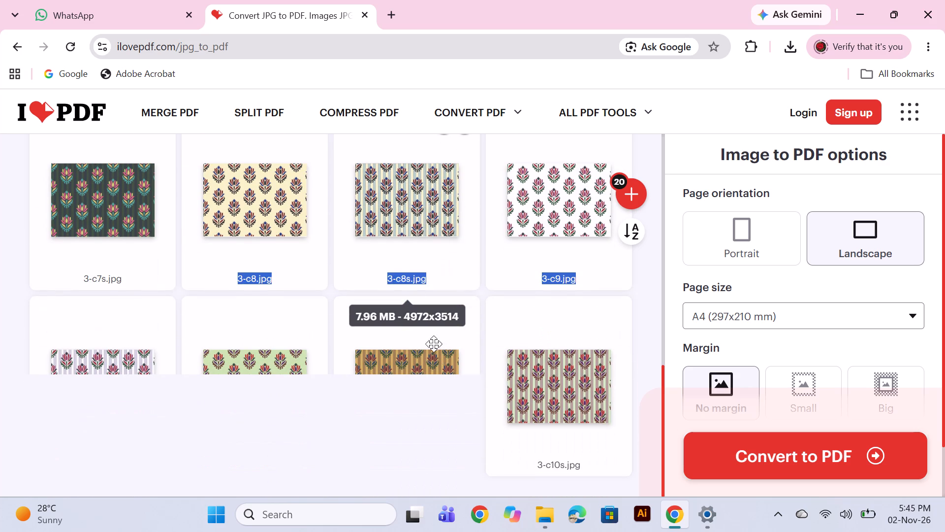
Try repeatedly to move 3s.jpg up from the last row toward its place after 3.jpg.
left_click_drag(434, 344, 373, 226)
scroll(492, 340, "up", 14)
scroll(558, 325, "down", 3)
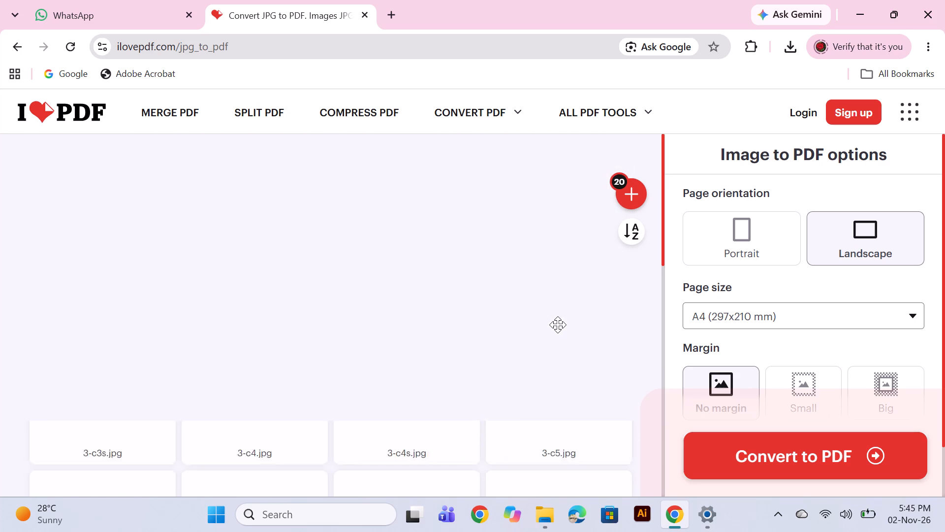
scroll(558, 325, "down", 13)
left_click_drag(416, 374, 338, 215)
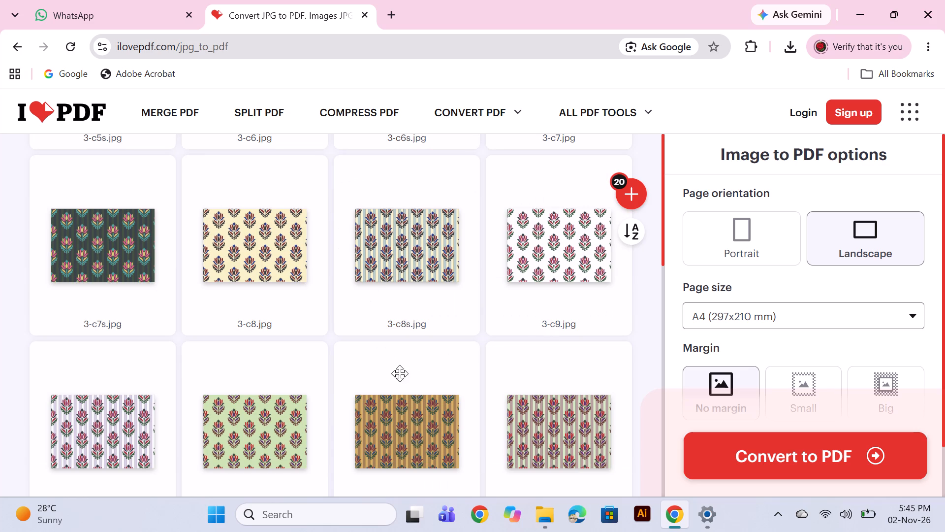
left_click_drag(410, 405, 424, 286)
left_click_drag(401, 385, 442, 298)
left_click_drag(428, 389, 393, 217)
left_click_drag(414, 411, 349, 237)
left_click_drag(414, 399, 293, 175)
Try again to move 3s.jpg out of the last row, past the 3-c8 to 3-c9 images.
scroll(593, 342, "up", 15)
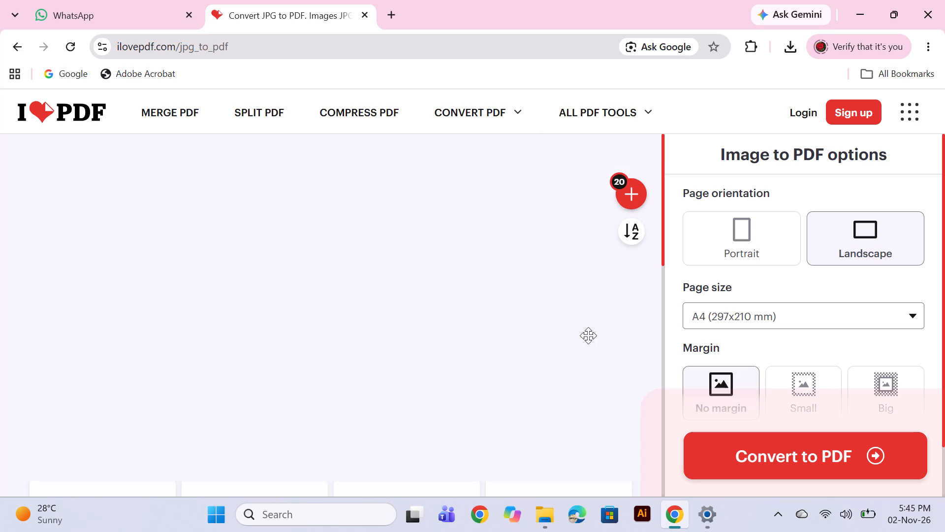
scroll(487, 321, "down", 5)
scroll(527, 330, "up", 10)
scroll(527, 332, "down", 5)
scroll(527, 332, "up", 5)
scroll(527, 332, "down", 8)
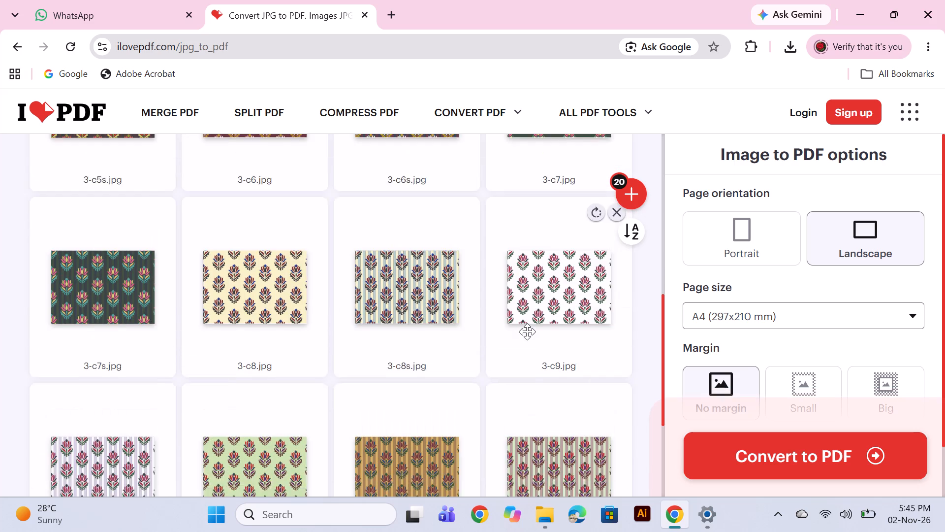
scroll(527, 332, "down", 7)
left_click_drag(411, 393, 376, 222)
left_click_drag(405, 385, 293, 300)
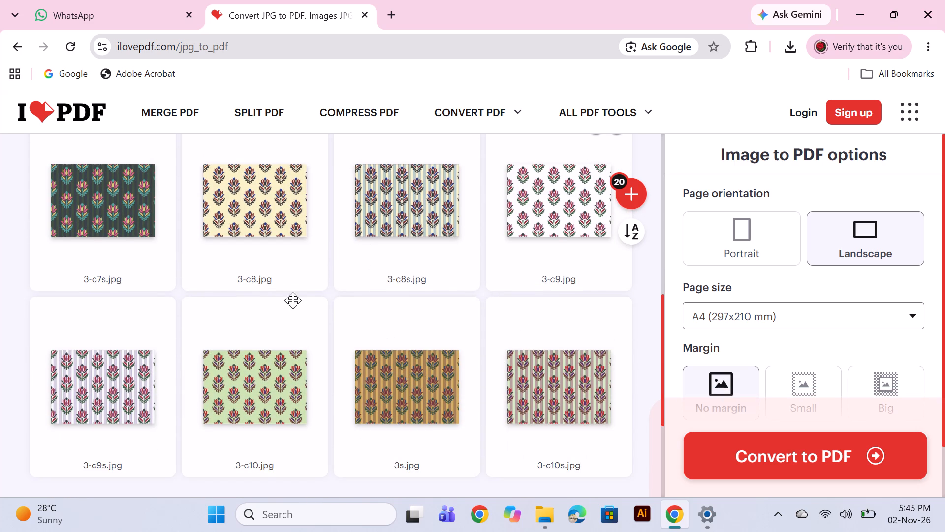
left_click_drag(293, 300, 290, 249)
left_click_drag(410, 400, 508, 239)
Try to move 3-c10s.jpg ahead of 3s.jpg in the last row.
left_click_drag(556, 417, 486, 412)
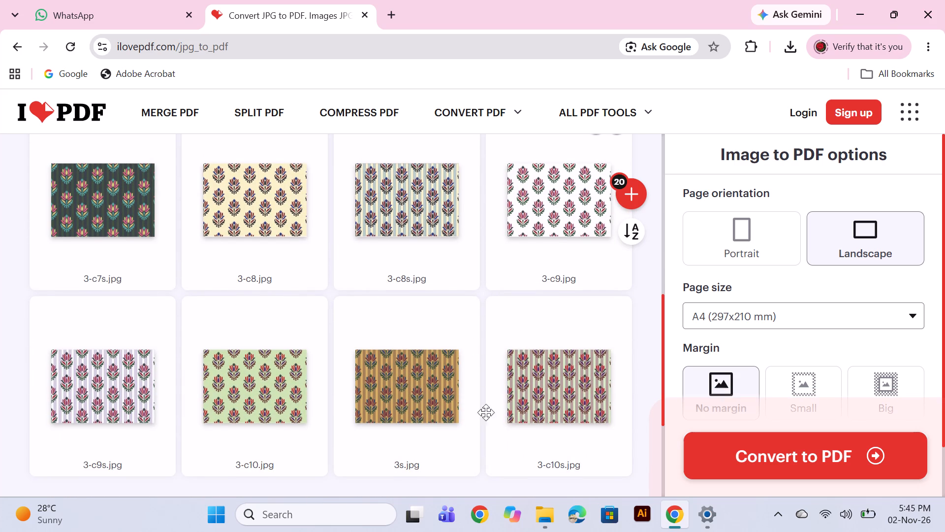
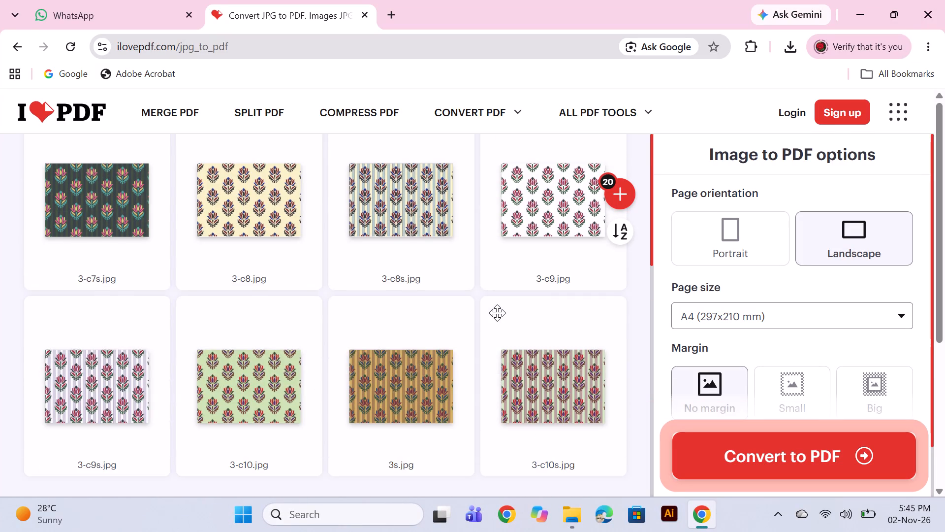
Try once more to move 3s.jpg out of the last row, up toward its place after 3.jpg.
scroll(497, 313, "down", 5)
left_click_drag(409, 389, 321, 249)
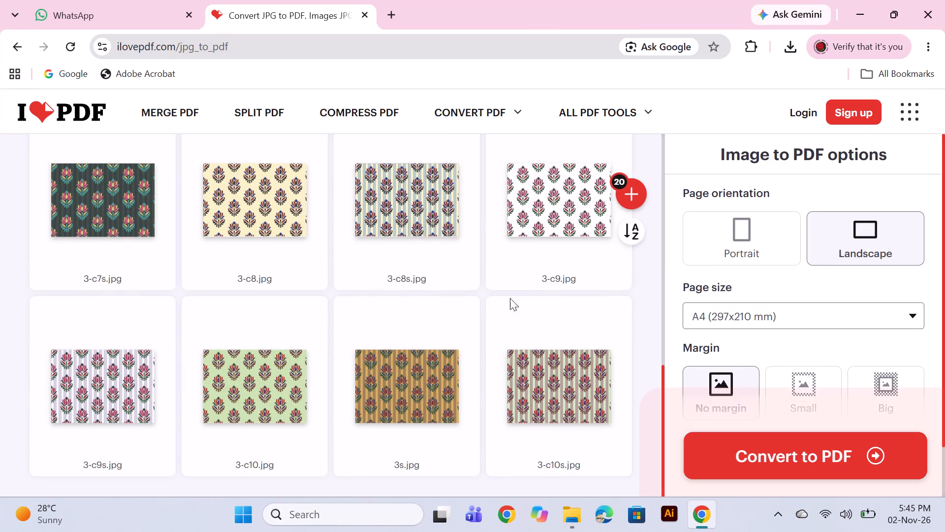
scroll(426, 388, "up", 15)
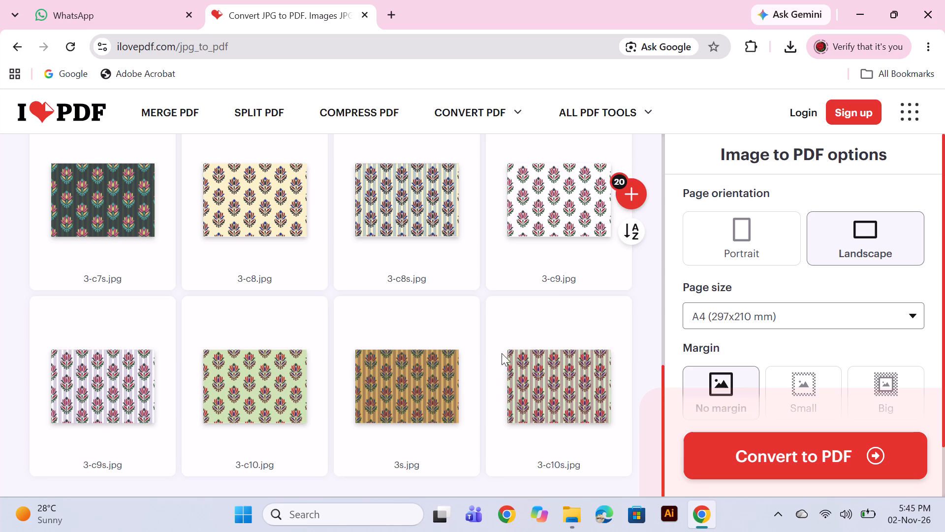
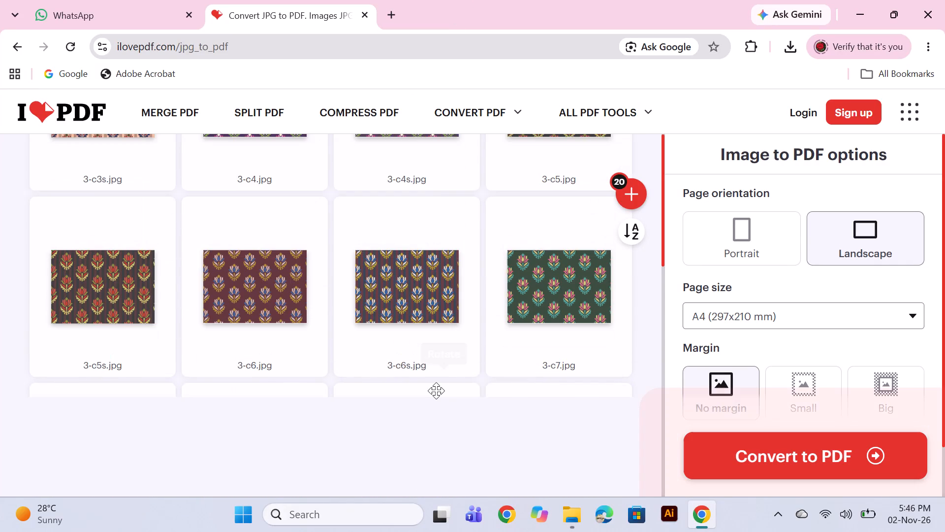
Check the order of the floral images from the last row back up to 3.jpg at the start.
scroll(436, 391, "down", 5)
scroll(510, 384, "up", 3)
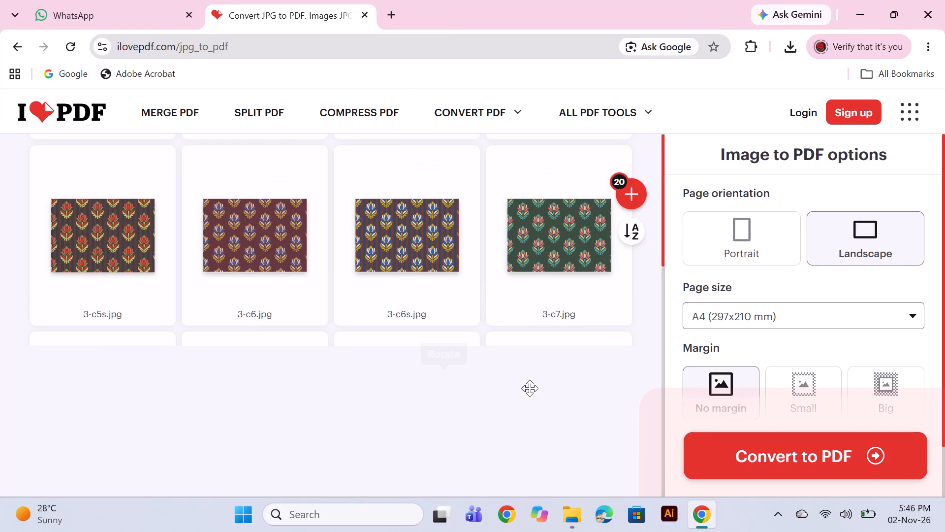
scroll(530, 388, "down", 2)
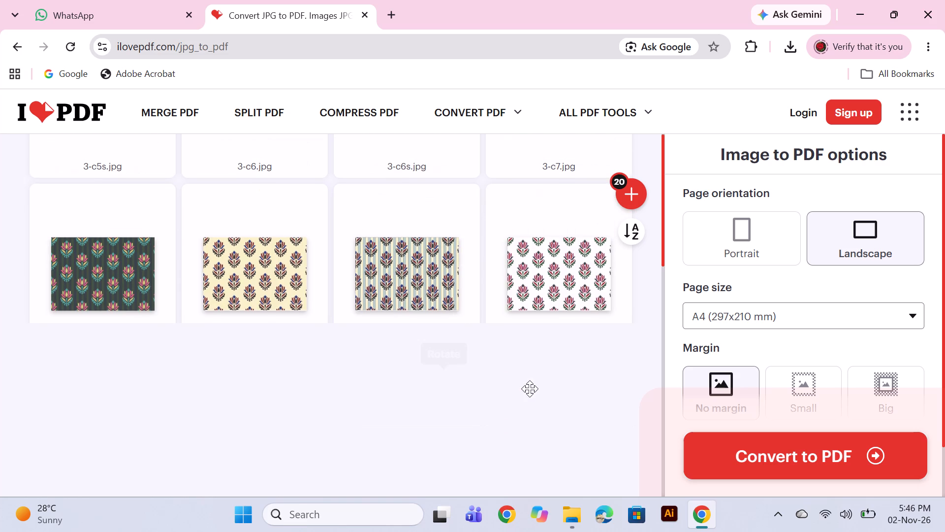
scroll(520, 383, "down", 2)
scroll(433, 382, "up", 3)
scroll(433, 382, "down", 1)
scroll(433, 382, "up", 9)
scroll(475, 381, "up", 2)
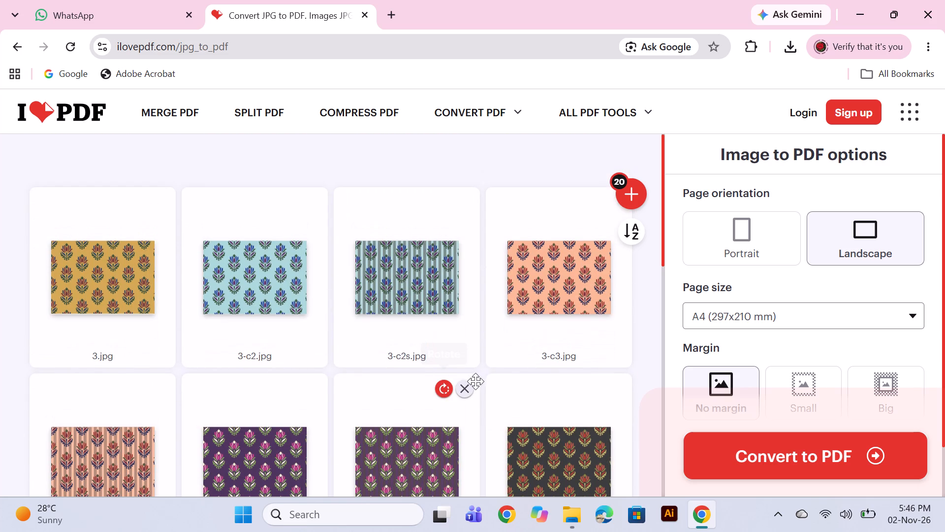
scroll(475, 381, "up", 3)
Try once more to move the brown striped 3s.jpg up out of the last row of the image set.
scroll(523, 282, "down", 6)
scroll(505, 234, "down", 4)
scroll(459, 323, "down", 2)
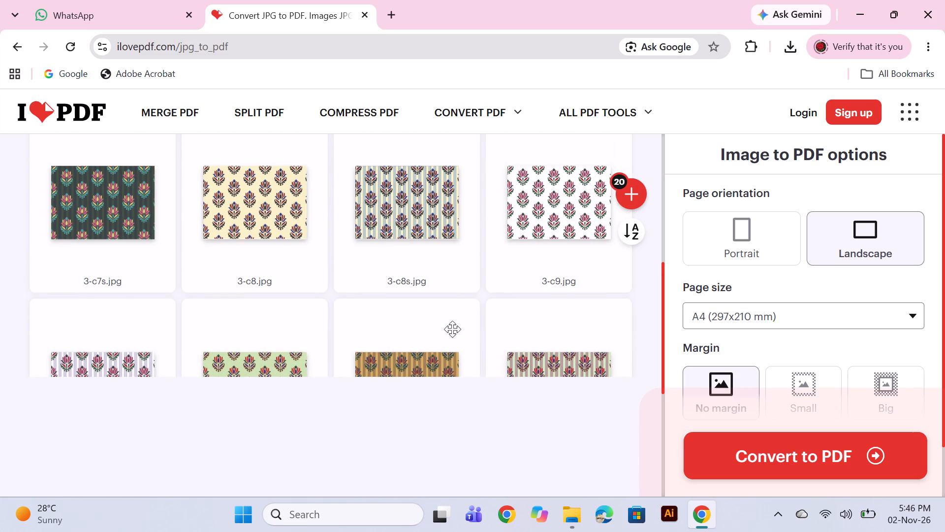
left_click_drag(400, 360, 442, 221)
Convert the whole set of floral JPEGs to PDF with the current page settings.
left_click(819, 465)
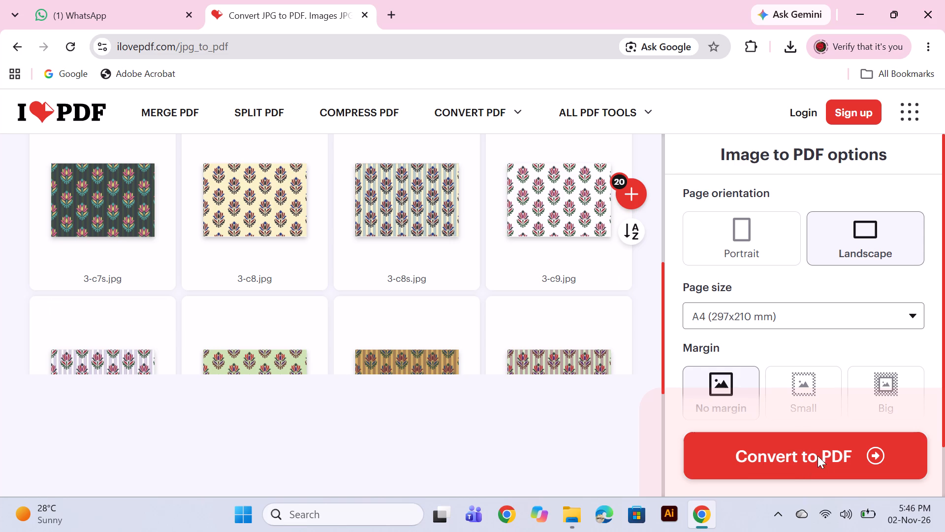
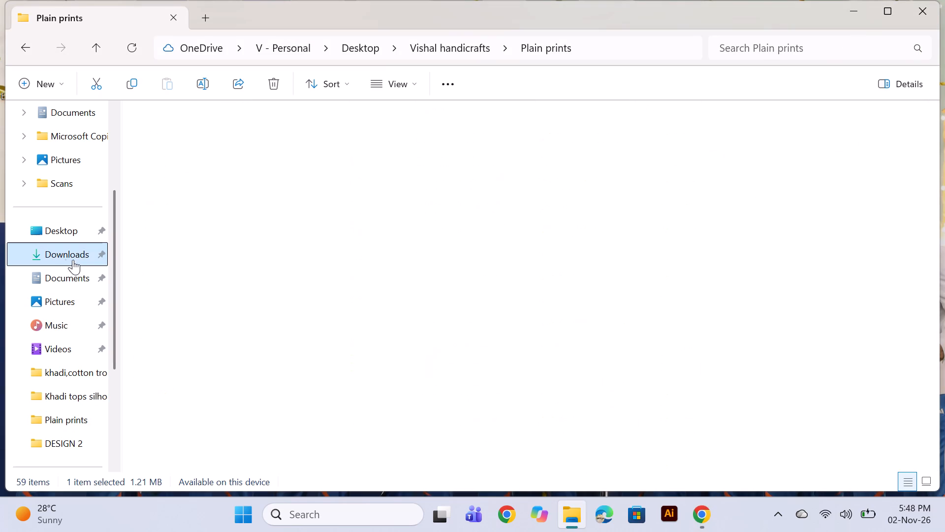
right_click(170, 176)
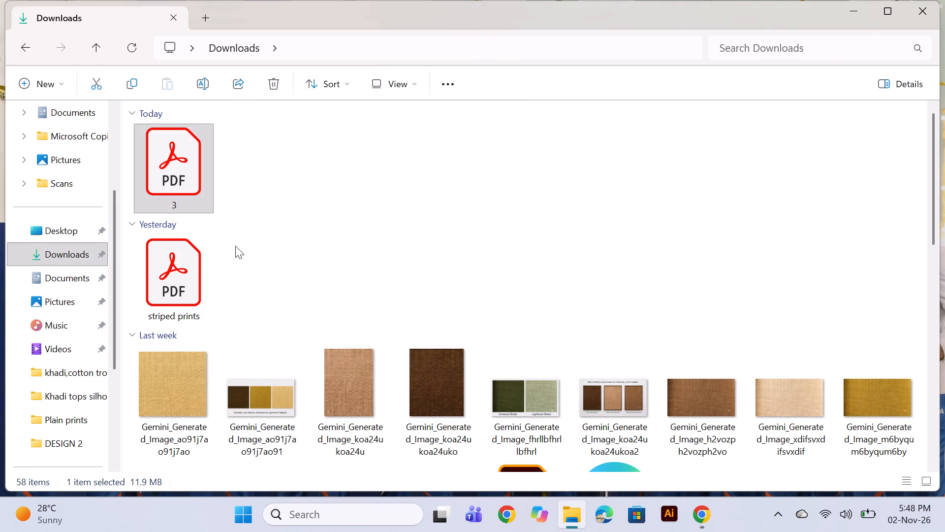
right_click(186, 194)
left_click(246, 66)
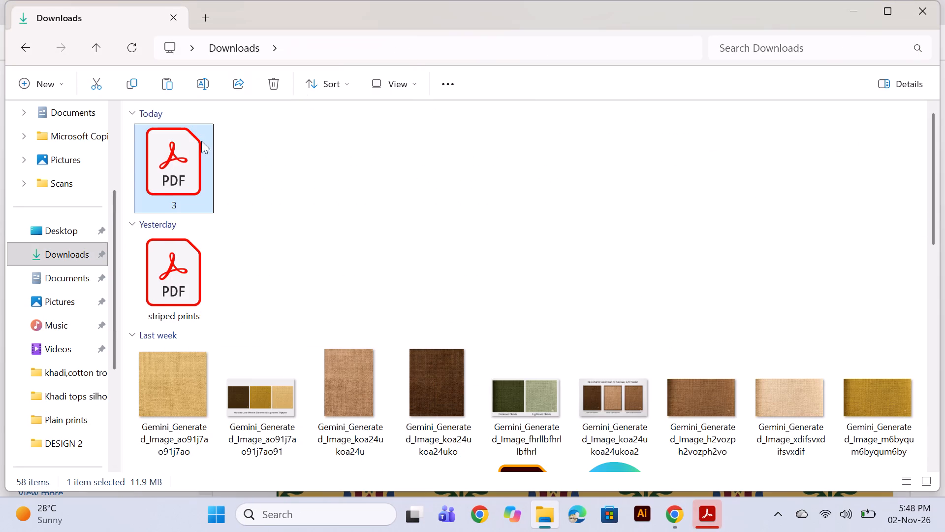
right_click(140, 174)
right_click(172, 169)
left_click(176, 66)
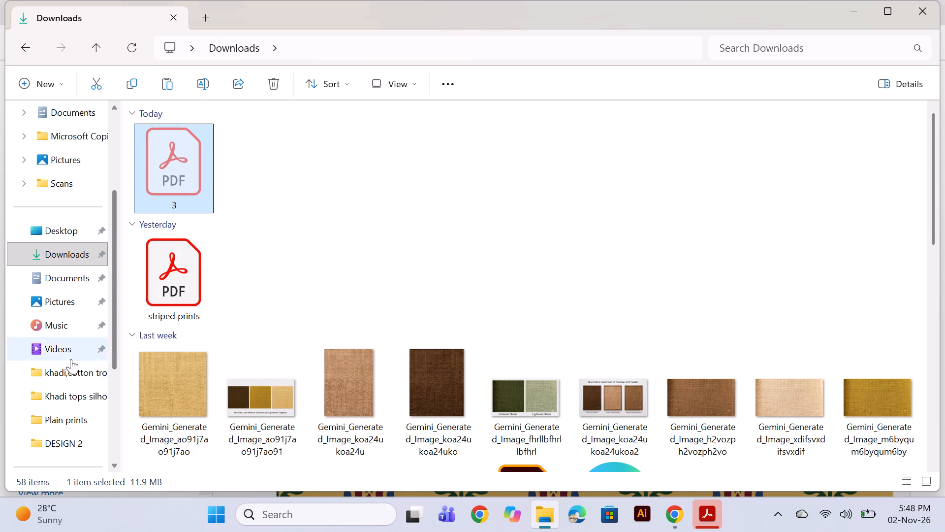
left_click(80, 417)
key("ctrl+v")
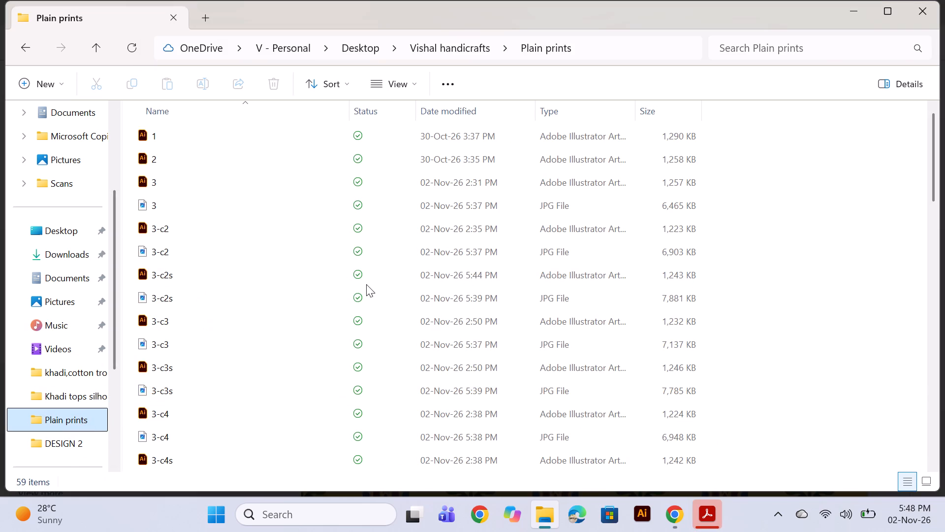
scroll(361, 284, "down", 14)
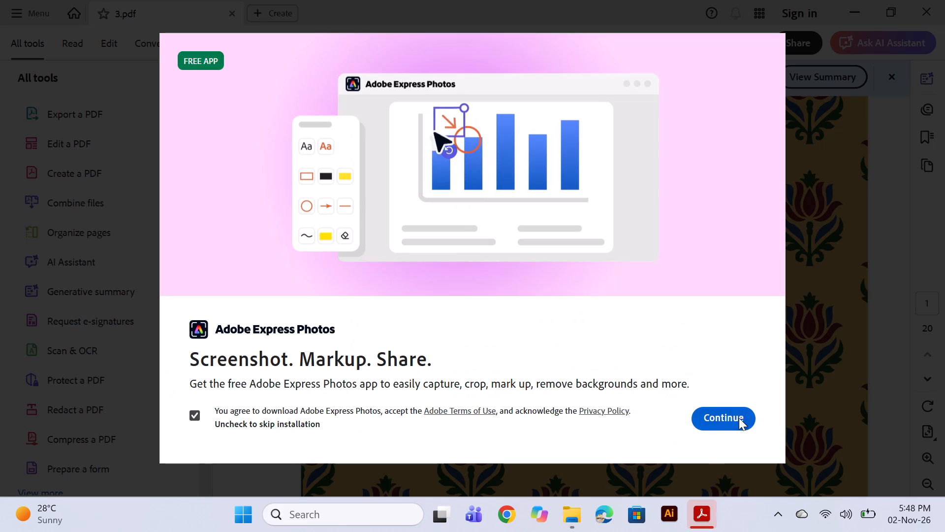
left_click(798, 369)
left_click(731, 422)
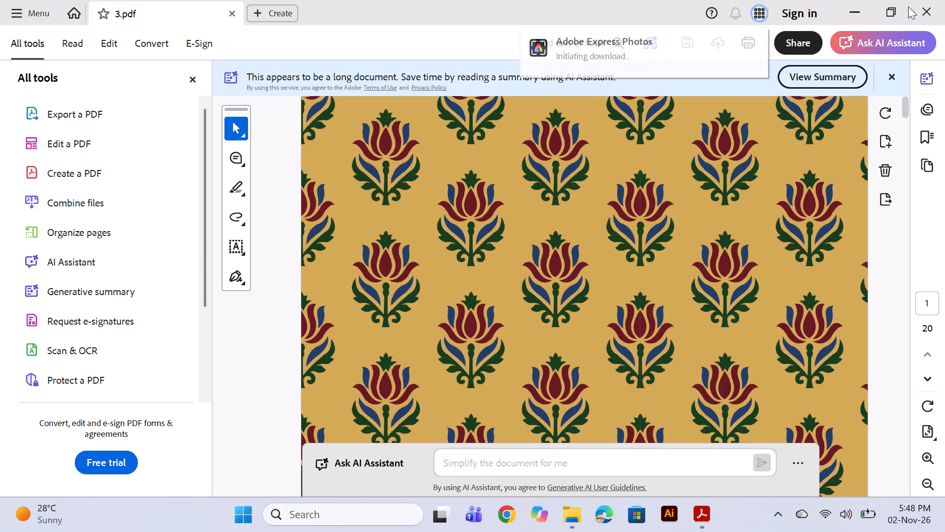
left_click_drag(940, 16, 940, 21)
left_click(932, 16)
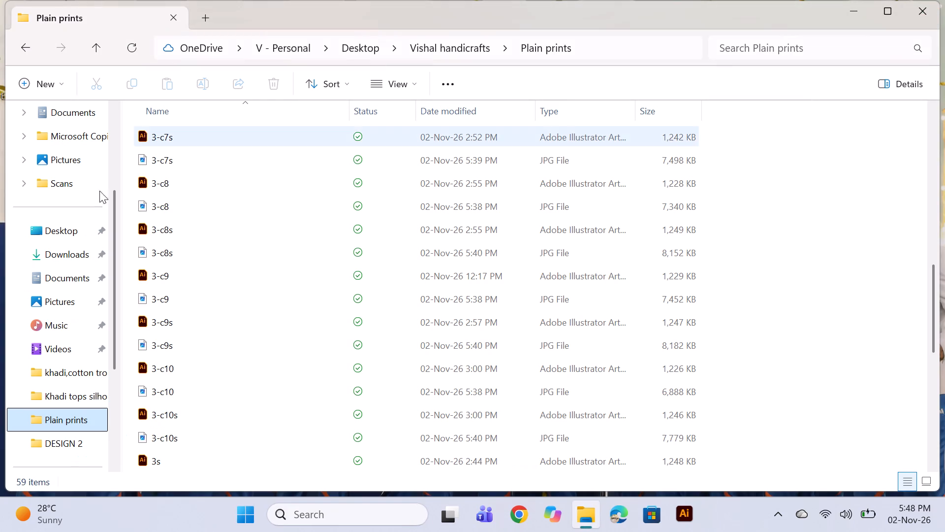
Move the 3 PDF from Downloads into the Plain prints folder.
left_click(72, 254)
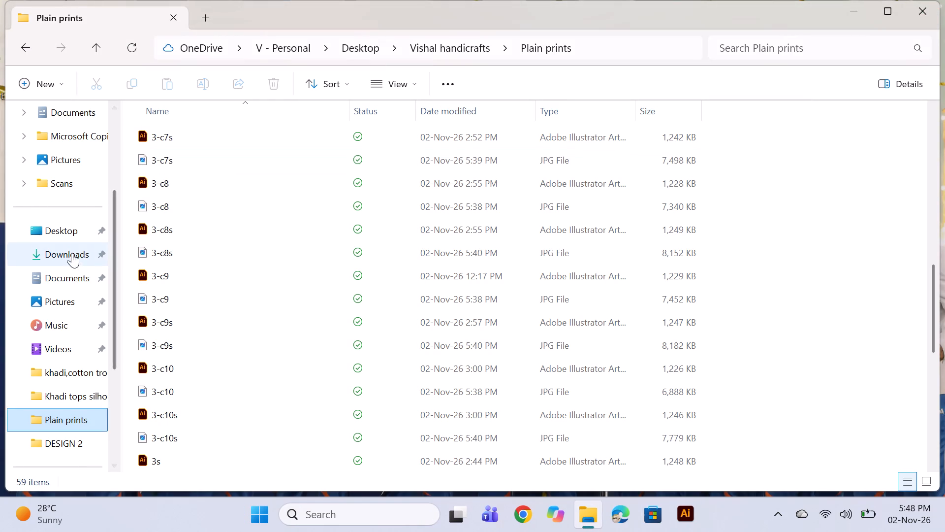
left_click(71, 253)
right_click(174, 158)
left_click(191, 61)
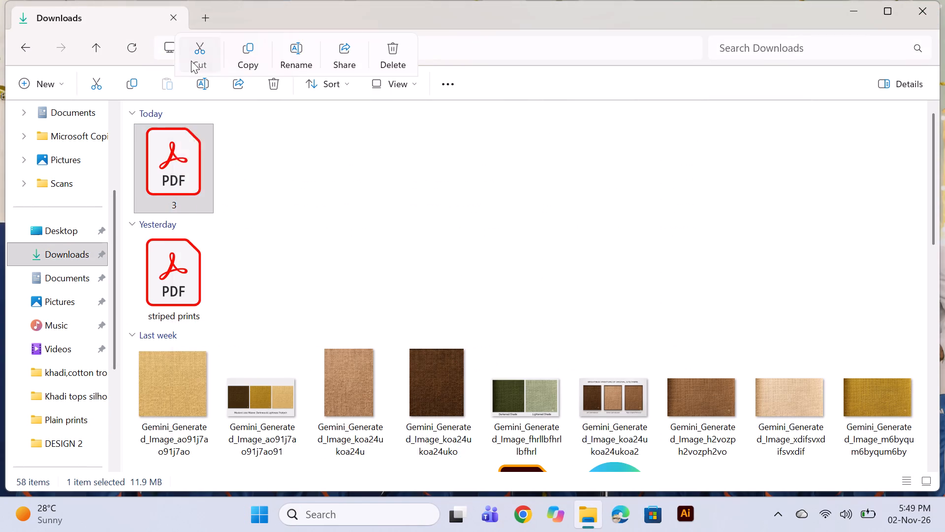
left_click(66, 419)
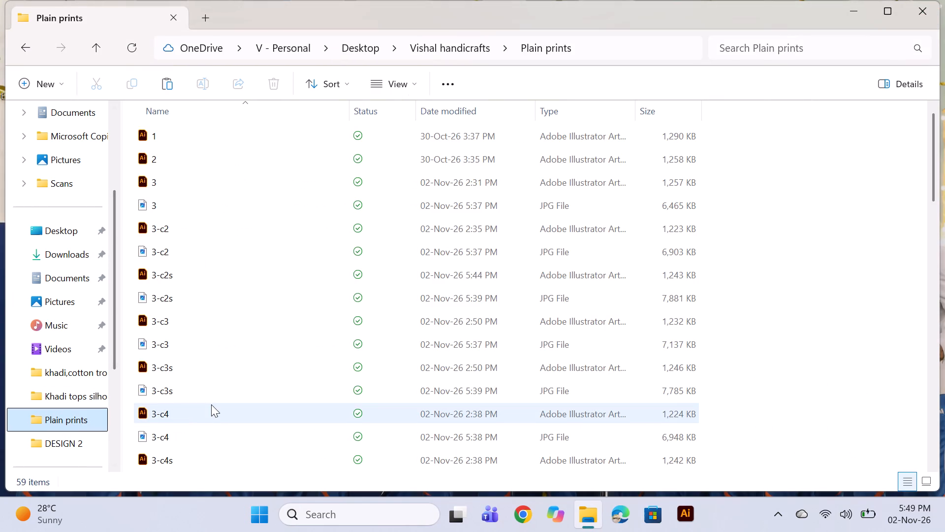
key("ctrl+v")
Move the striped prints PDF from Downloads into the striped prints folder inside Vishal handicrafts.
left_click(71, 438)
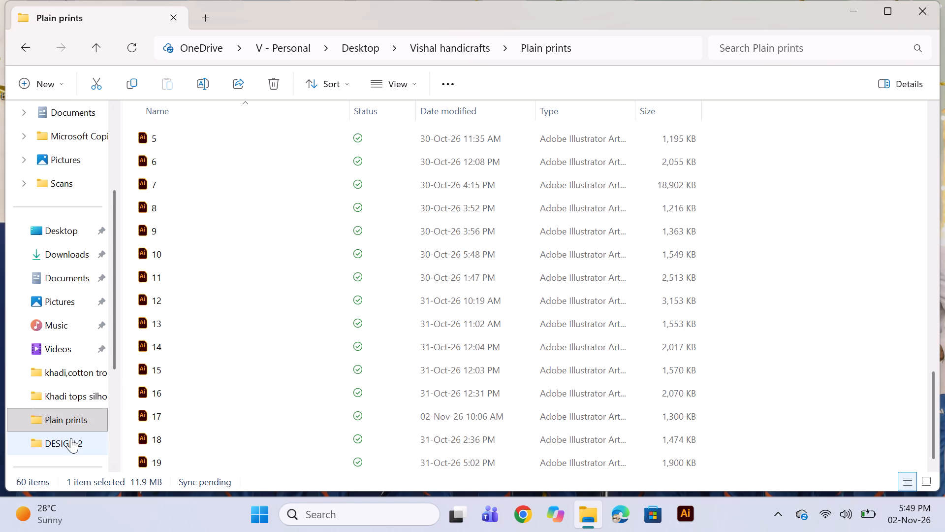
left_click(81, 230)
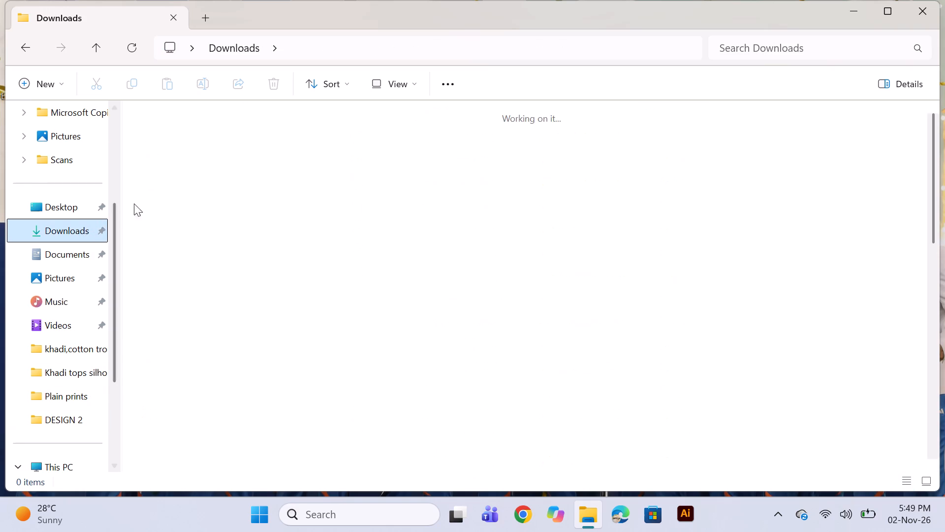
right_click(179, 180)
left_click(200, 60)
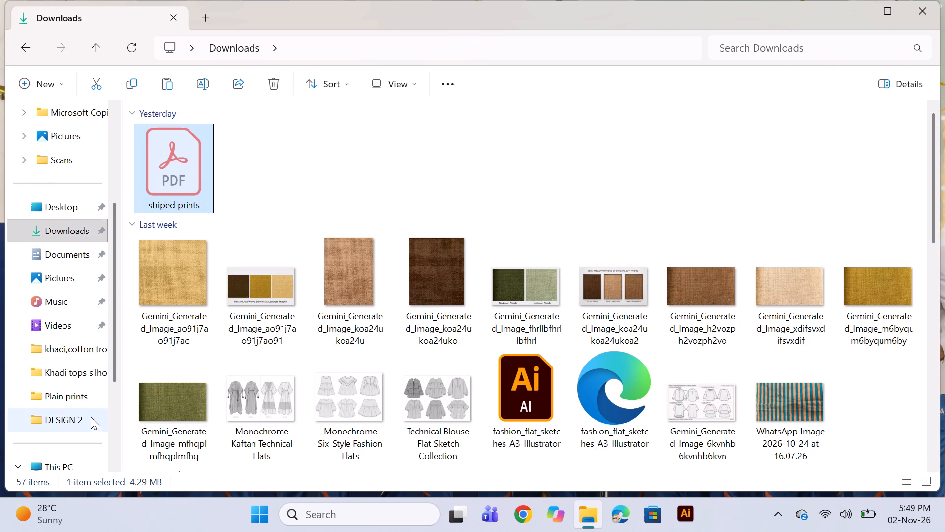
scroll(75, 378, "down", 2)
scroll(75, 369, "up", 5)
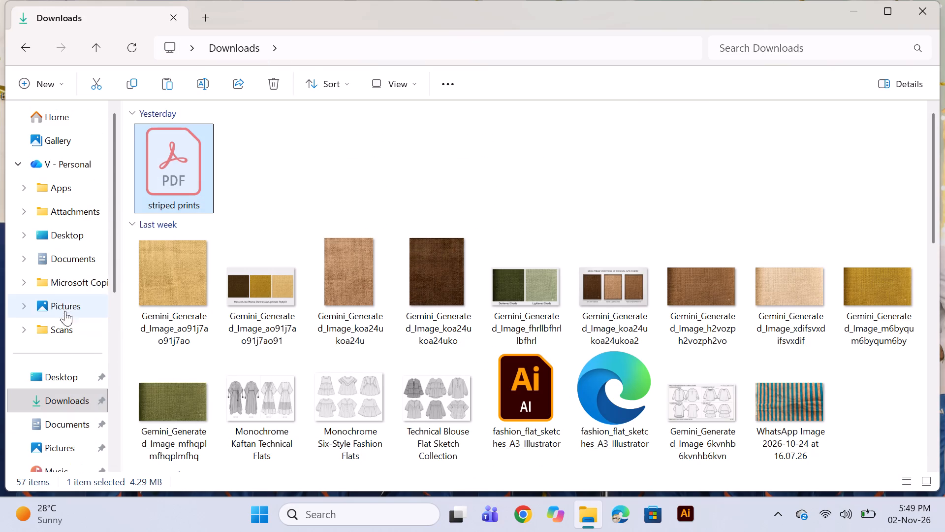
scroll(67, 338, "down", 1)
left_click(49, 307)
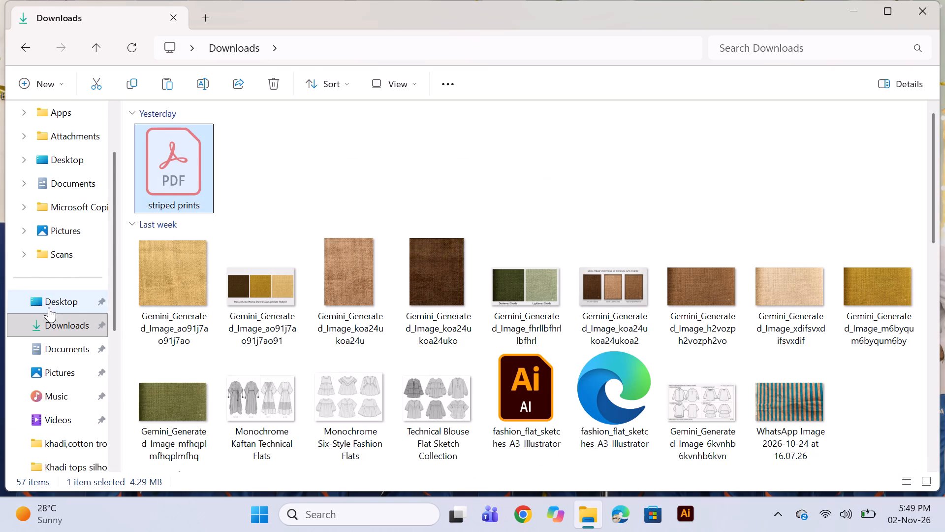
triple_click(190, 146)
left_click(192, 144)
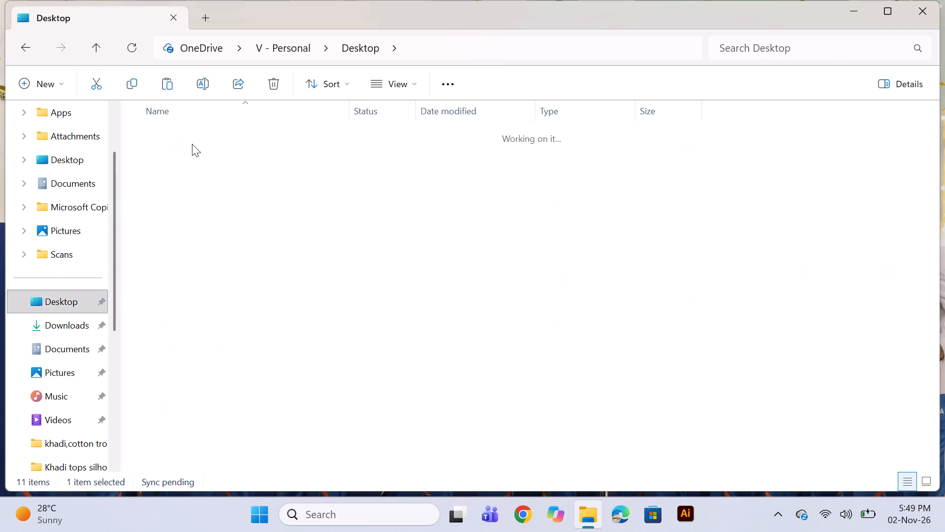
double_click(197, 323)
key("ctrl+v")
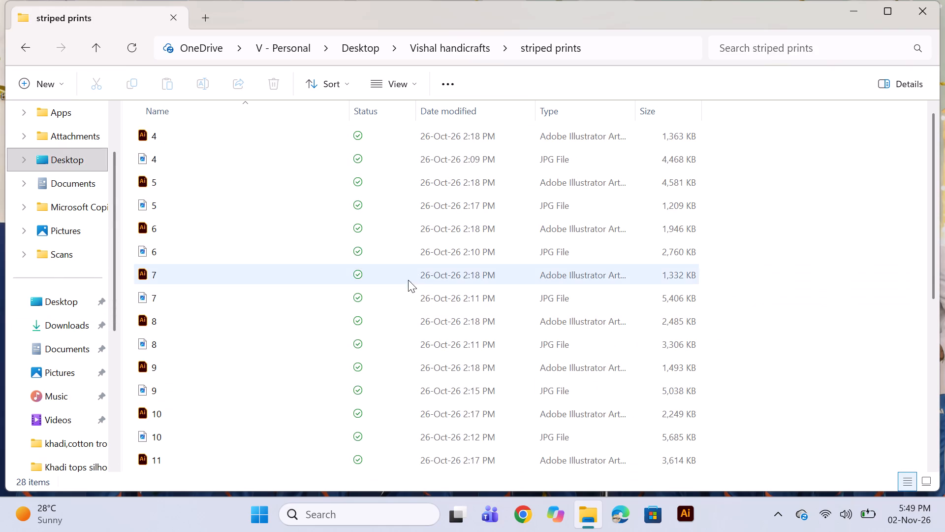
Start renaming the 3 PDF in the Plain prints folder, clearing its current name.
scroll(86, 434, "down", 2)
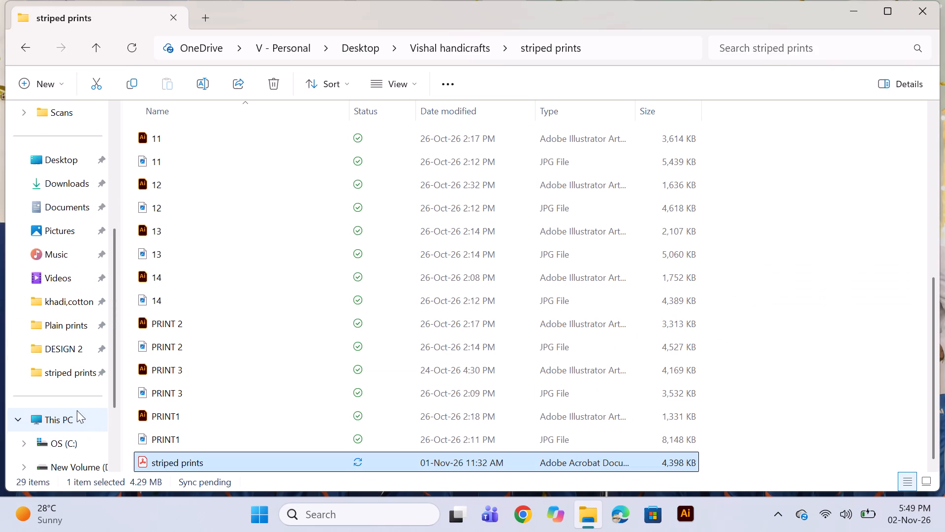
left_click(67, 324)
scroll(177, 402, "down", 3)
scroll(157, 256, "up", 3)
right_click(141, 226)
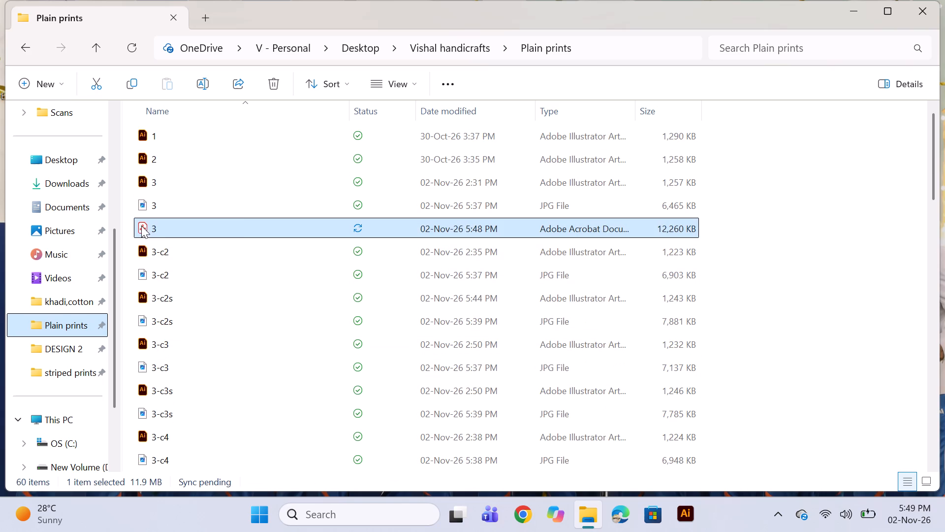
left_click(270, 9)
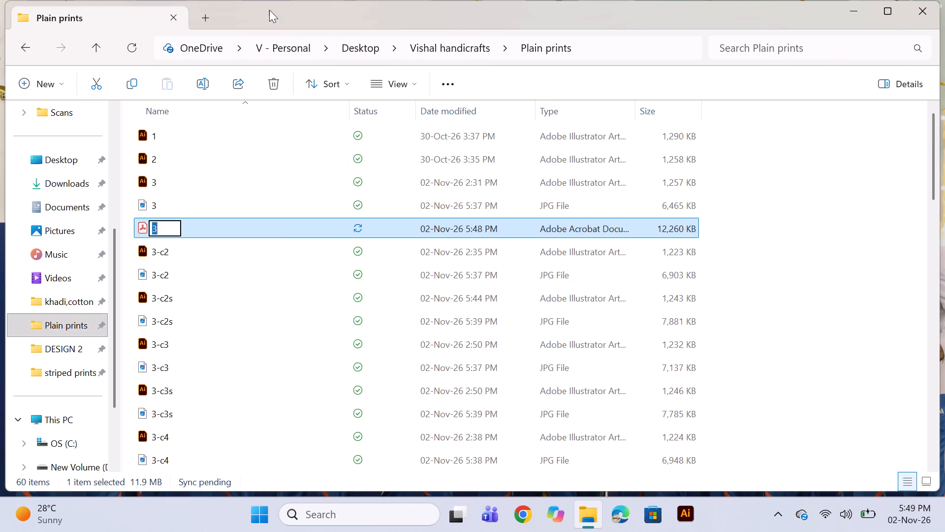
key("l")
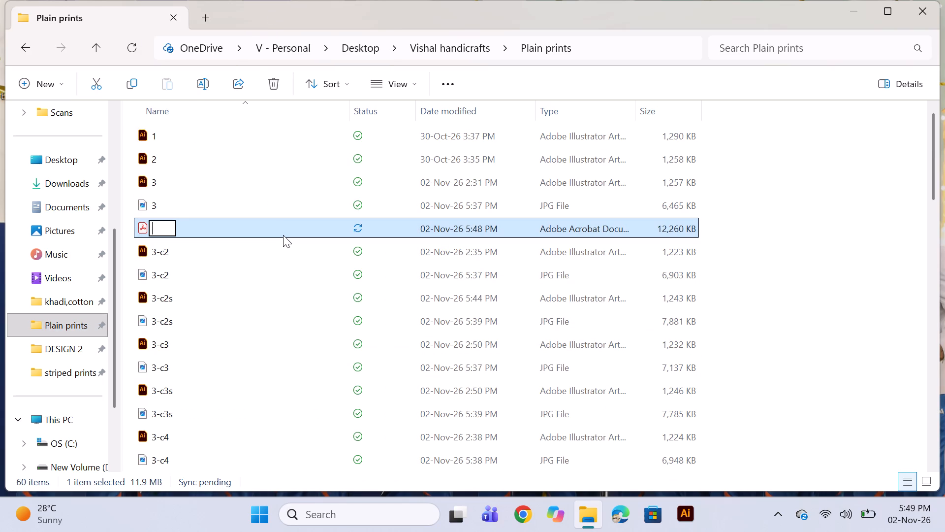
Rename the 3 PDF in the Plain prints folder as Lotus block.
key("BackSpace")
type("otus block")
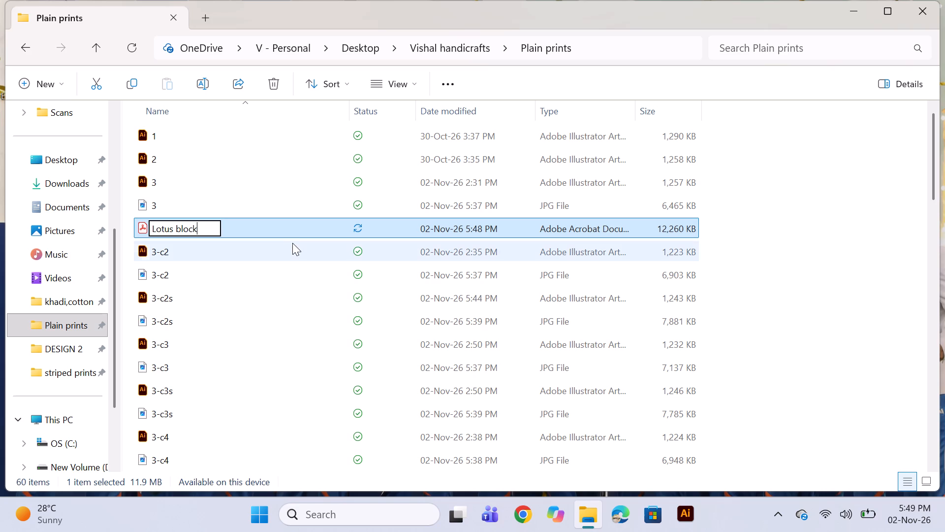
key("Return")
Copy the Lotus block PDF from the Plain prints folder.
right_click(244, 228)
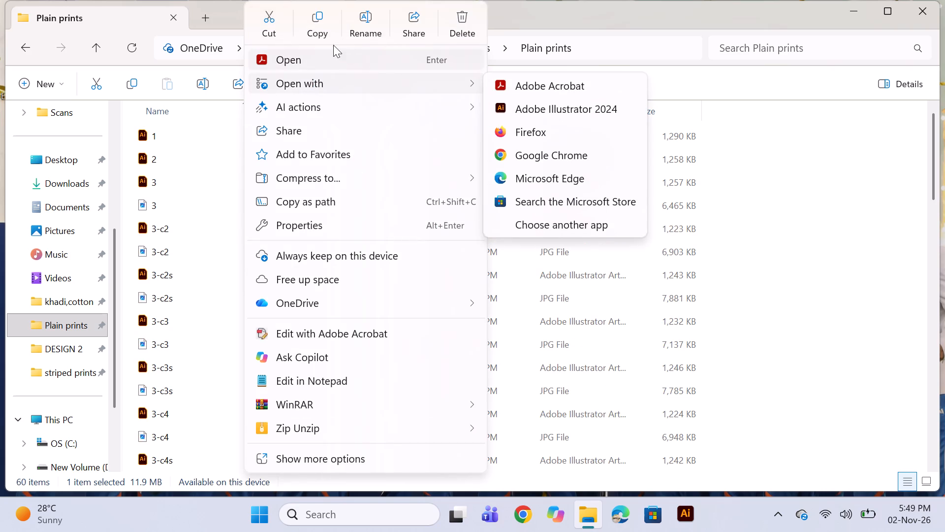
left_click(327, 30)
scroll(262, 334, "down", 3)
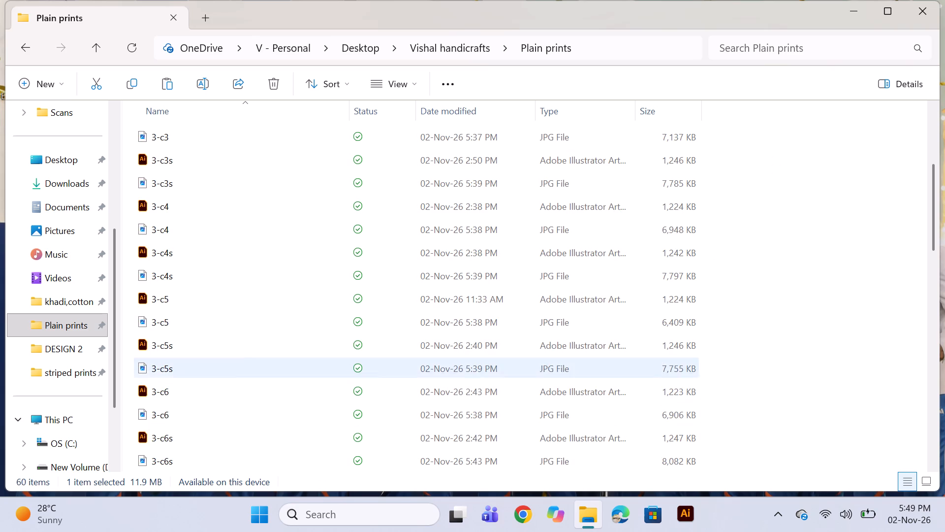